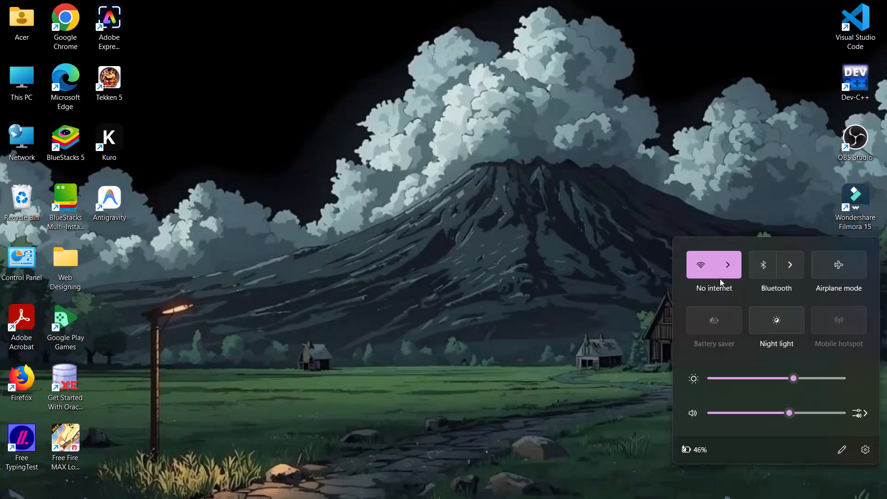
Check the Wi-Fi connection status of the POCO M6 Plus 5G network.
click(720, 279)
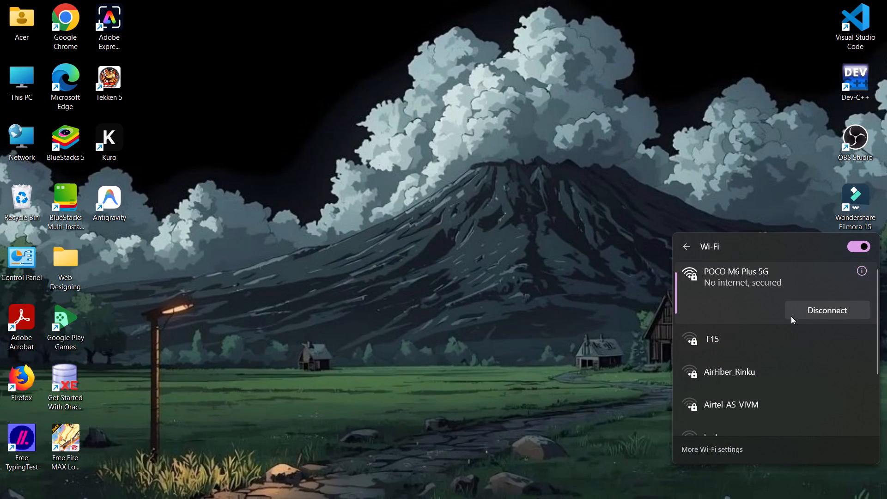
click(577, 425)
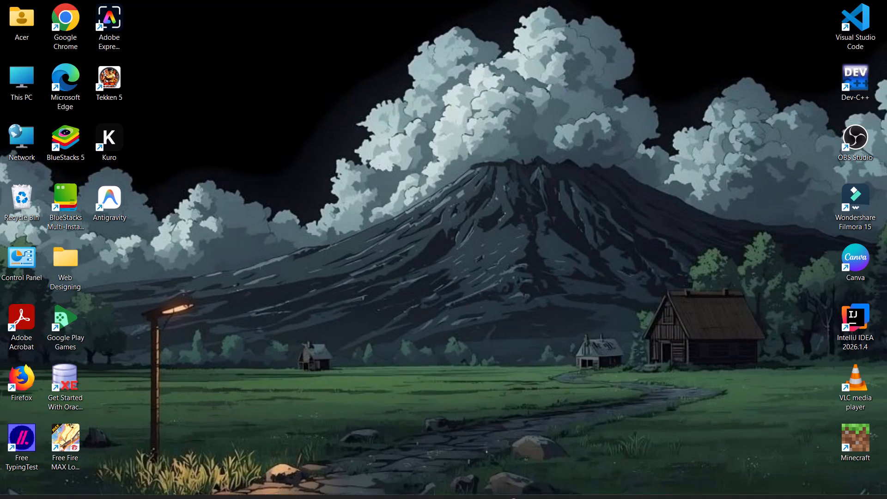
click(813, 487)
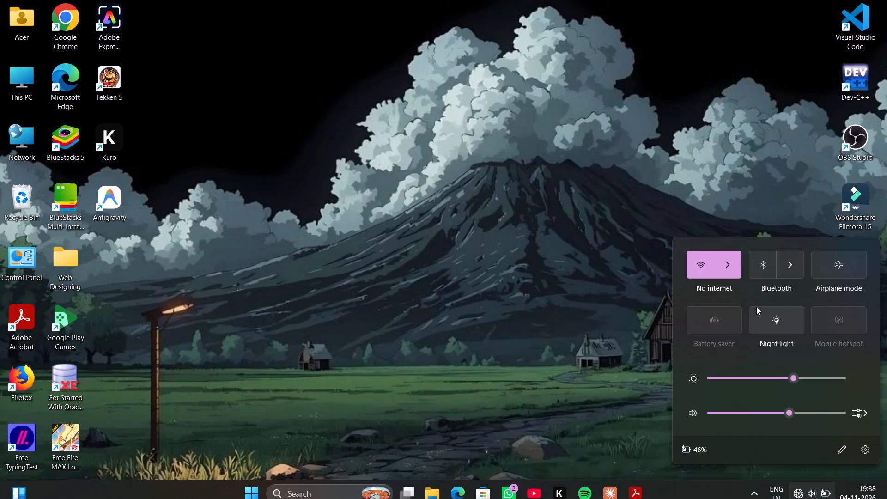
click(725, 258)
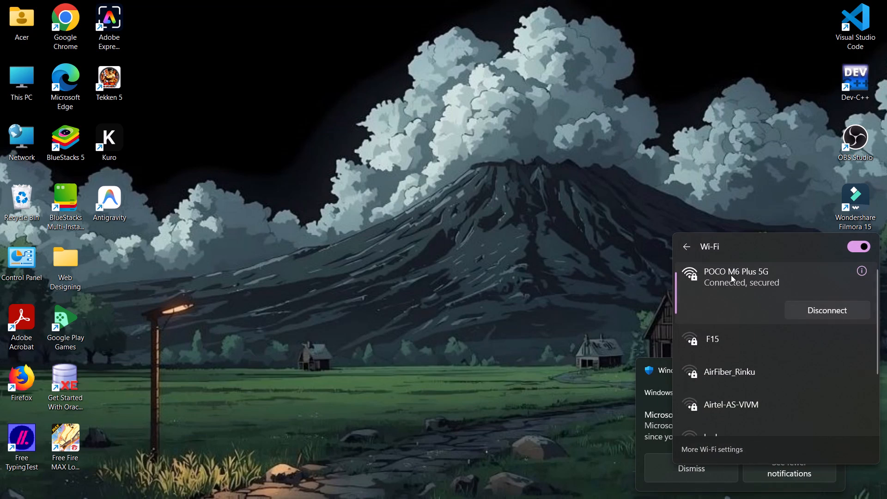
click(541, 390)
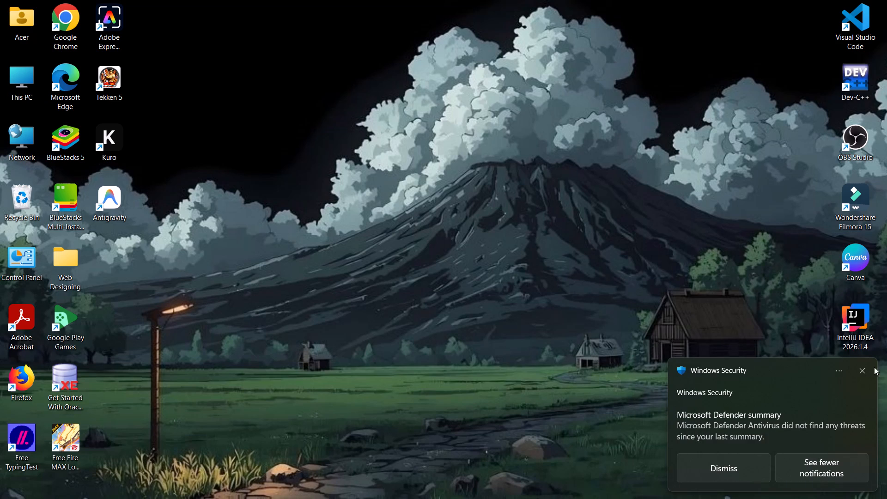
Dismiss the Windows Security notification with the Microsoft Defender summary.
click(744, 470)
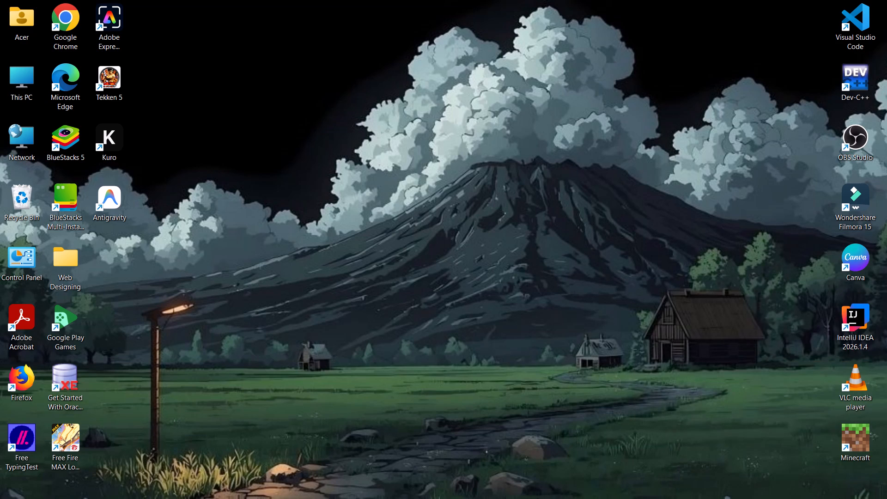
Set the speaker volume to 78 and raise the screen brightness in the quick settings.
click(813, 472)
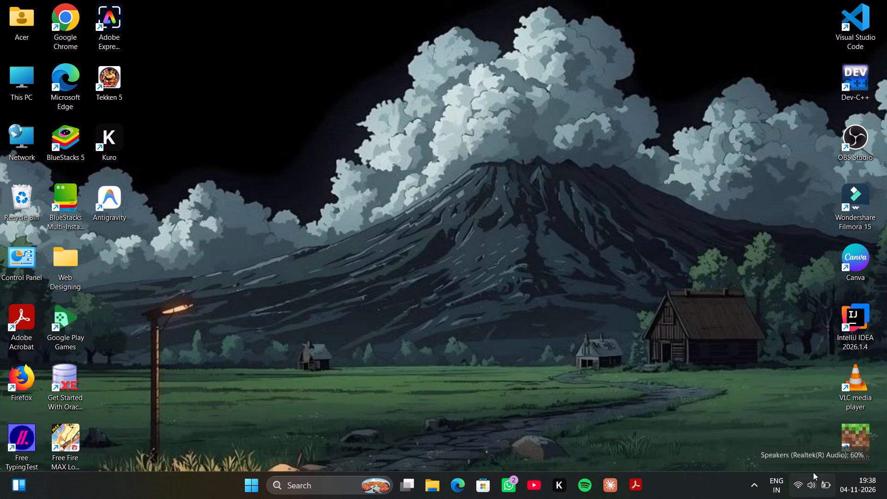
click(813, 415)
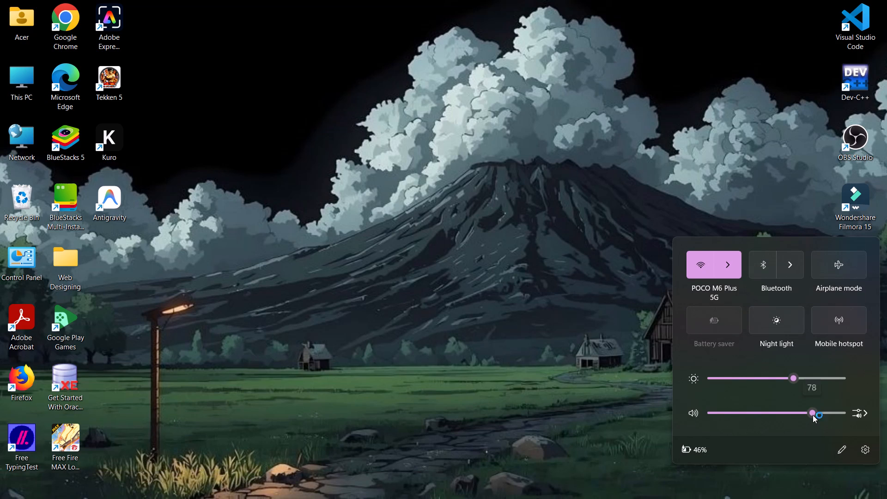
click(823, 381)
click(475, 356)
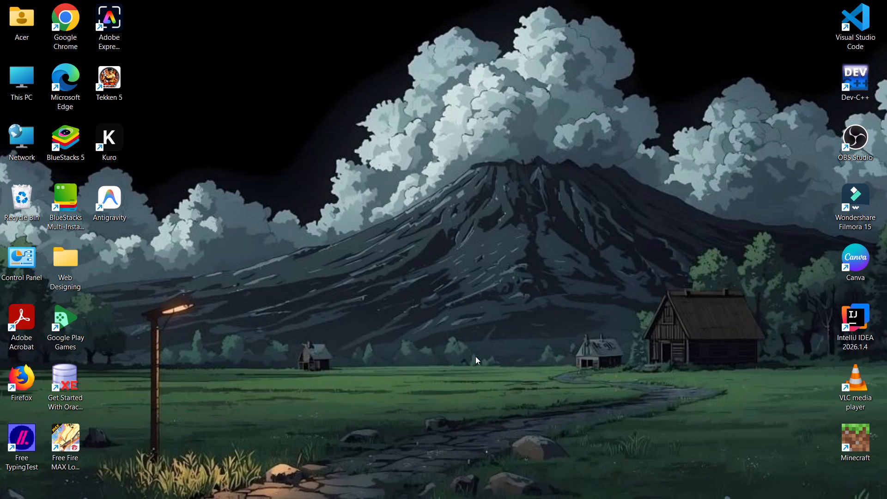
Open the context options for an empty area of the desktop.
right_click(492, 147)
Refresh the desktop twice.
right_click(363, 279)
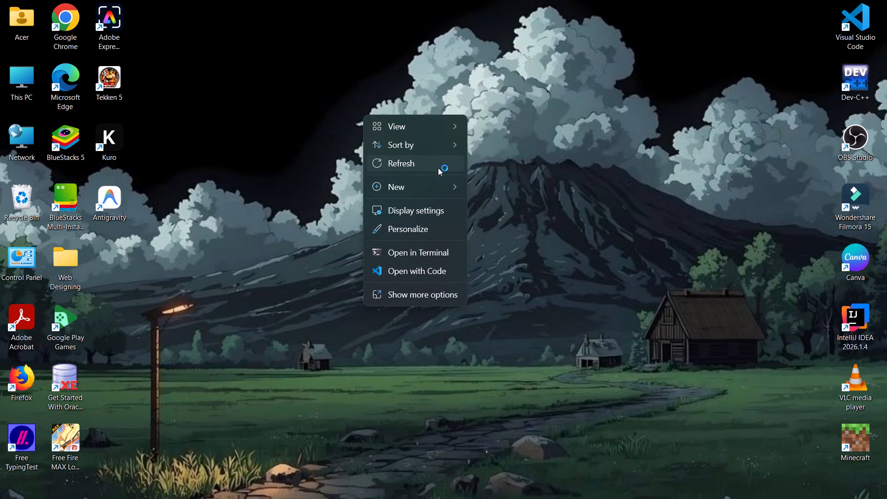
click(438, 164)
right_click(438, 164)
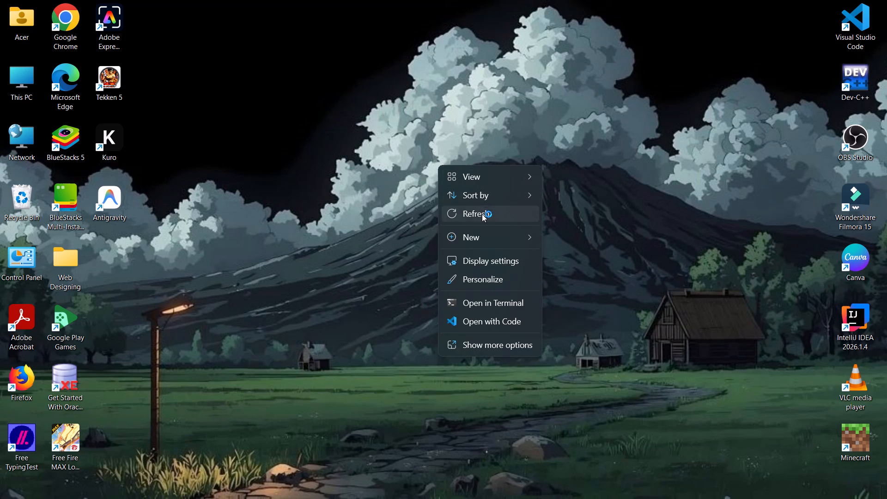
click(482, 210)
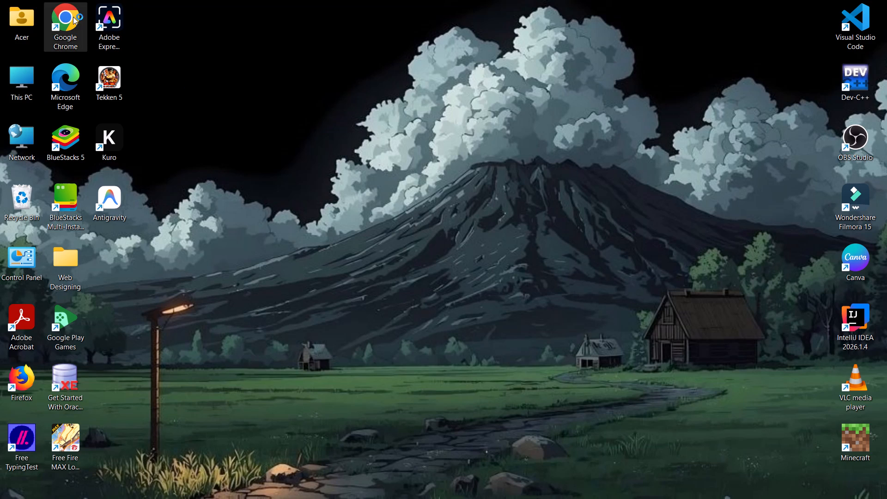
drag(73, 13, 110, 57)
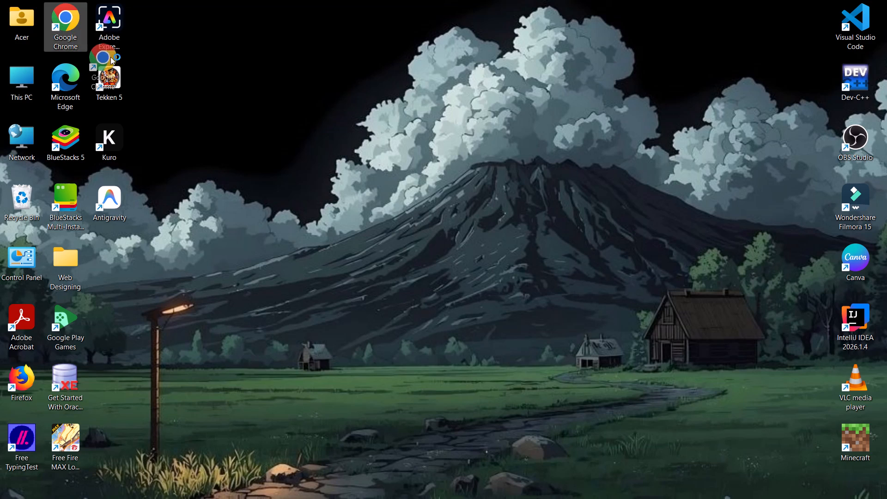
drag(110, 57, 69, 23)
Launch Kuro from its desktop shortcut.
double_click(108, 150)
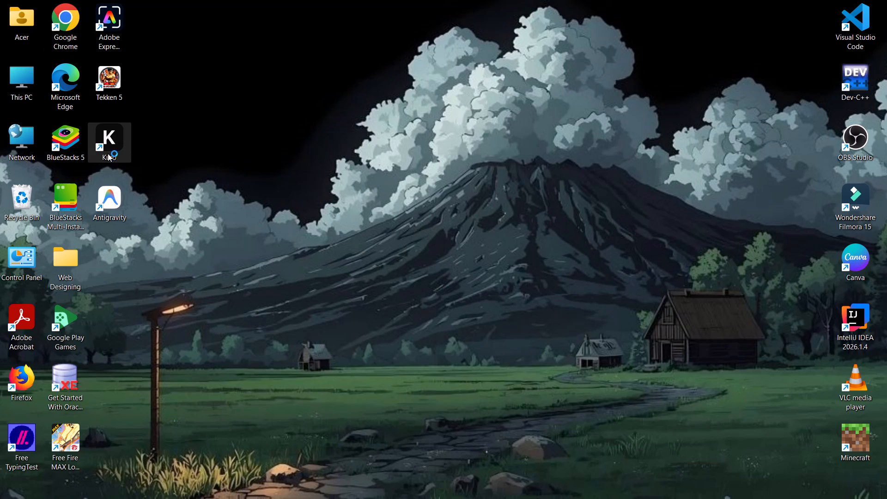
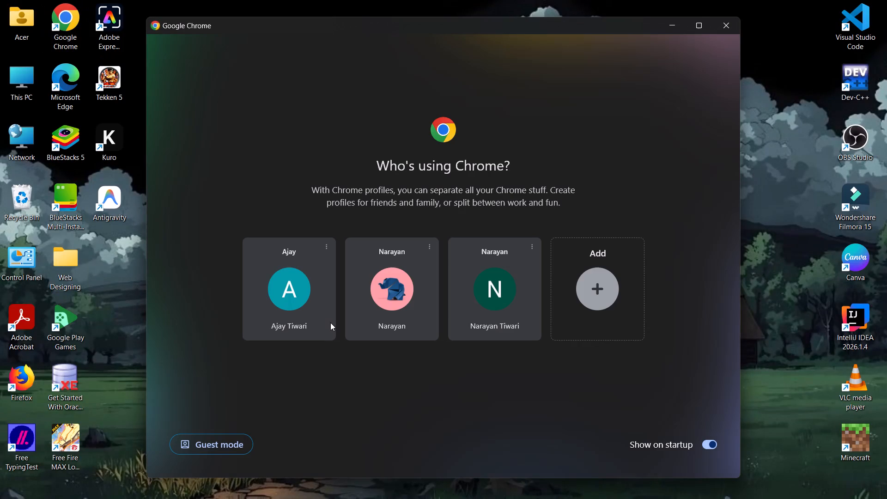
Open Chrome with the Ajay profile.
click(304, 295)
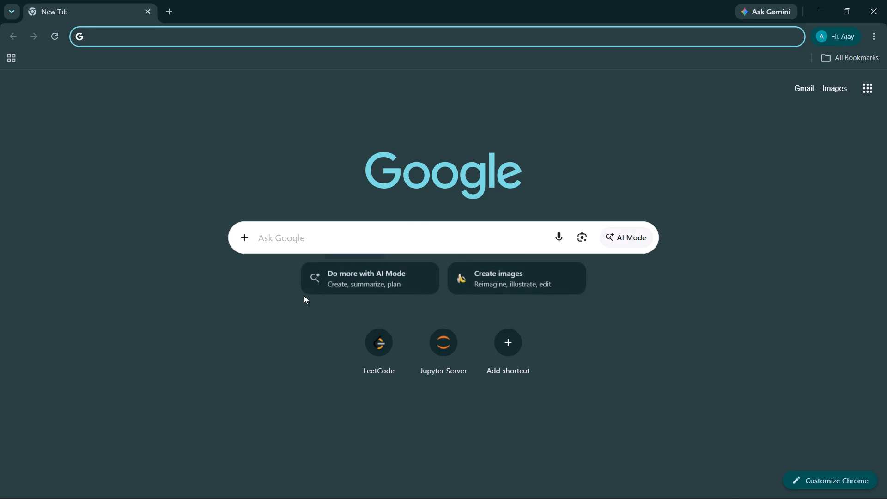
click(336, 252)
click(336, 252)
key(space)
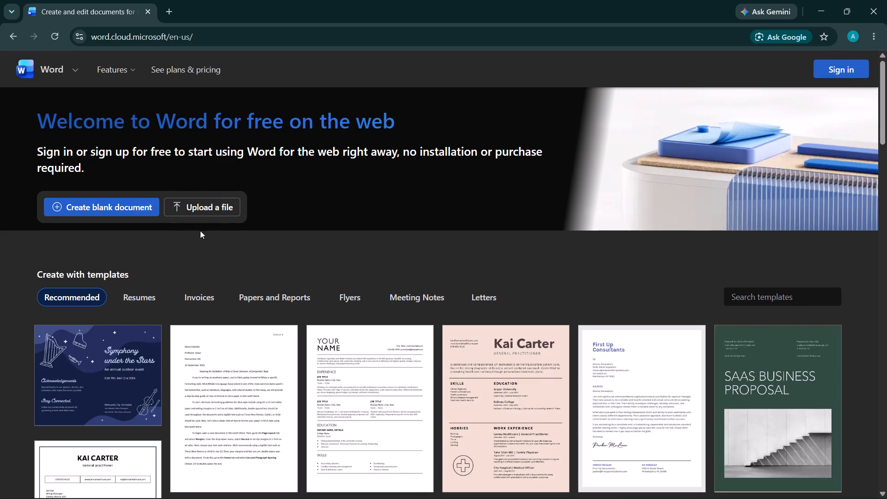
Browse the Word welcome page and look through its Resumes template category.
scroll(146, 301, down, 18)
scroll(146, 301, down, 14)
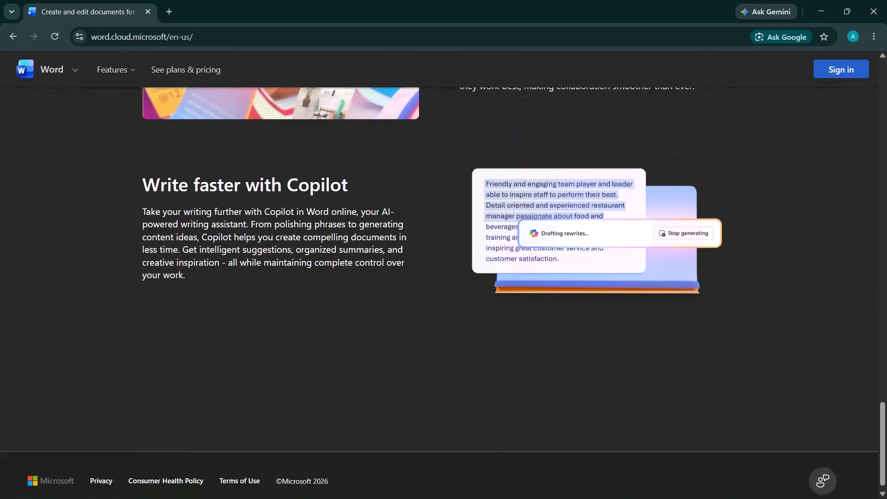
scroll(146, 301, up, 19)
scroll(146, 301, up, 4)
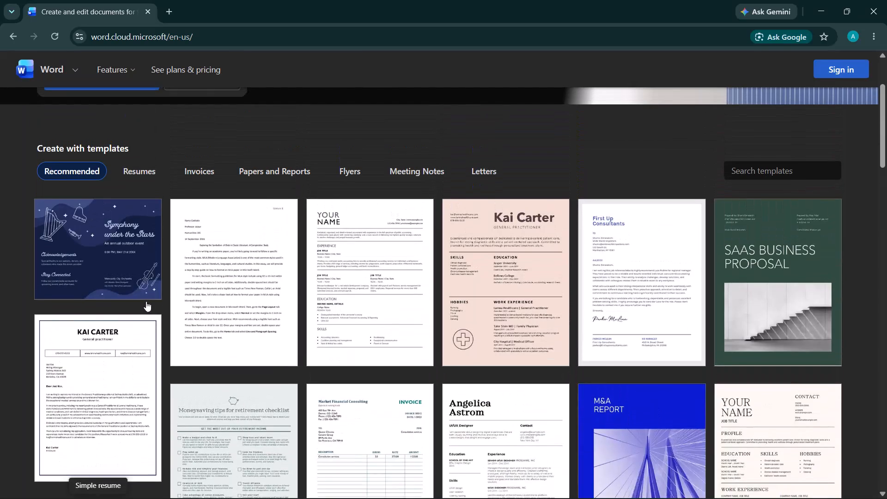
scroll(146, 301, up, 2)
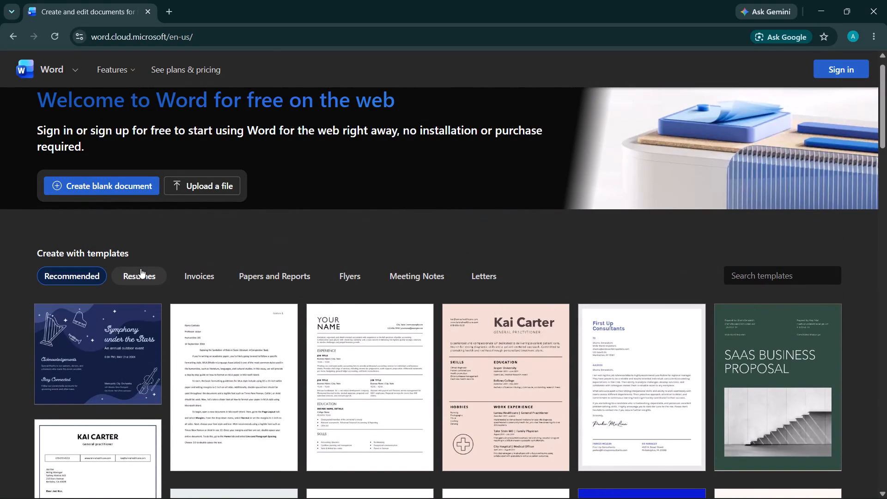
click(140, 268)
scroll(194, 274, up, 1)
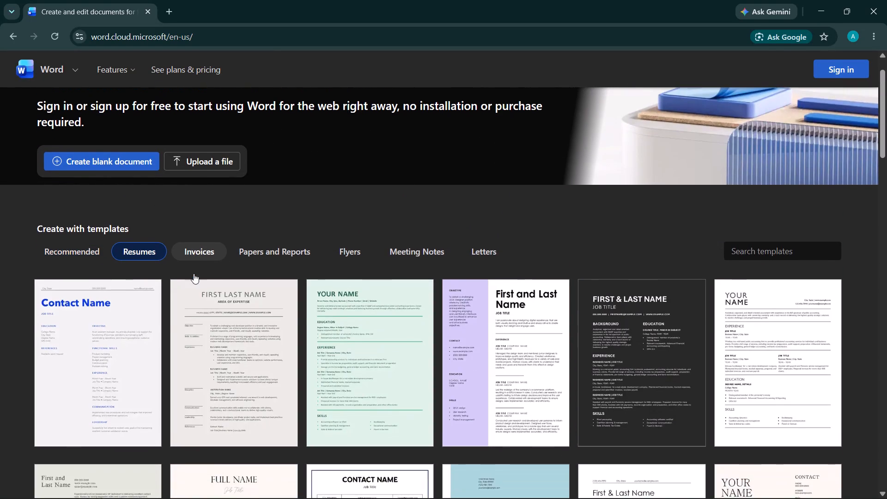
scroll(194, 274, up, 1)
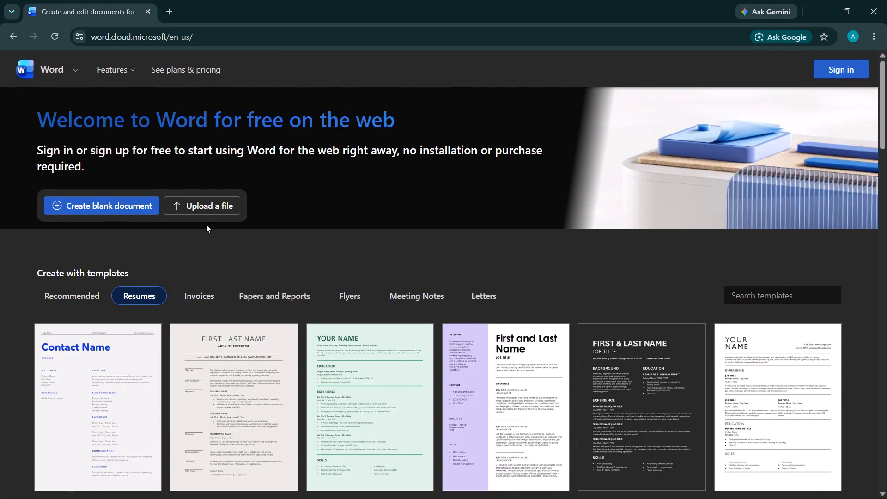
scroll(365, 303, down, 13)
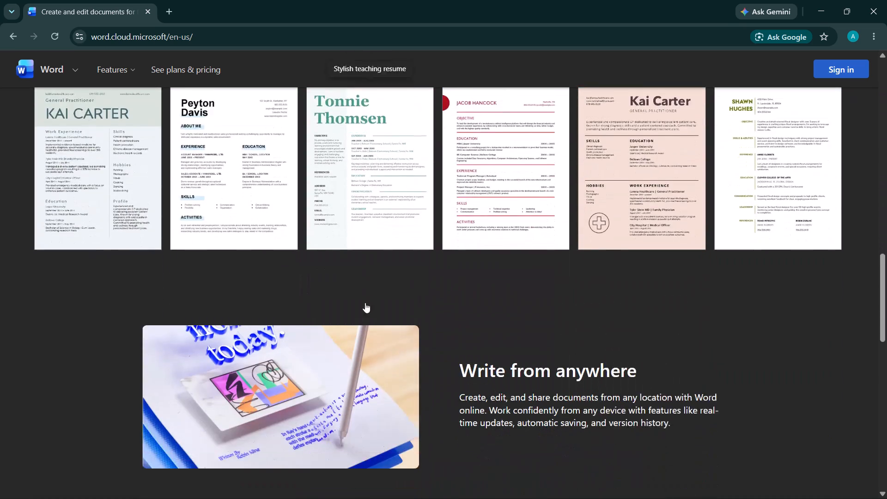
scroll(365, 303, down, 11)
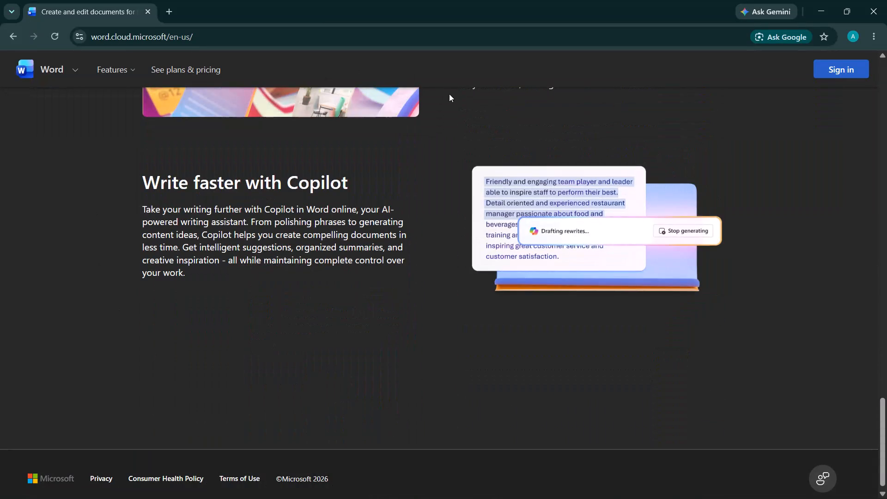
Switch from the welcome page to the Word web app's home page.
click(67, 67)
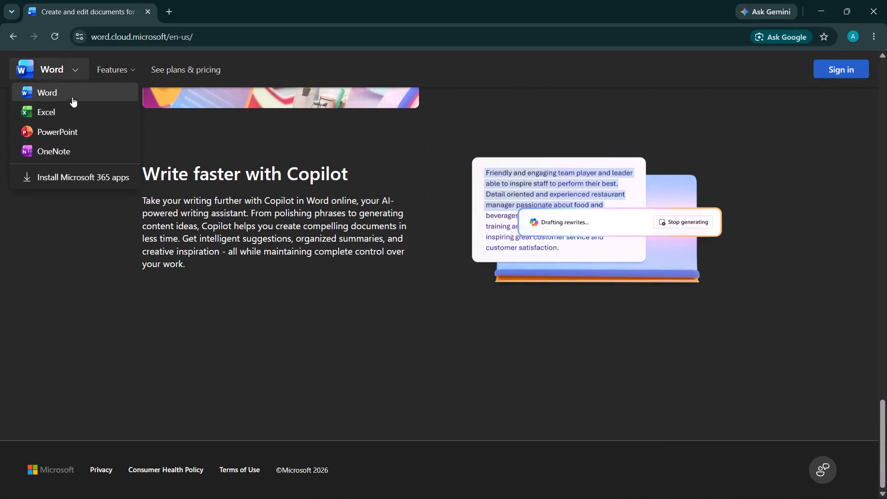
click(72, 100)
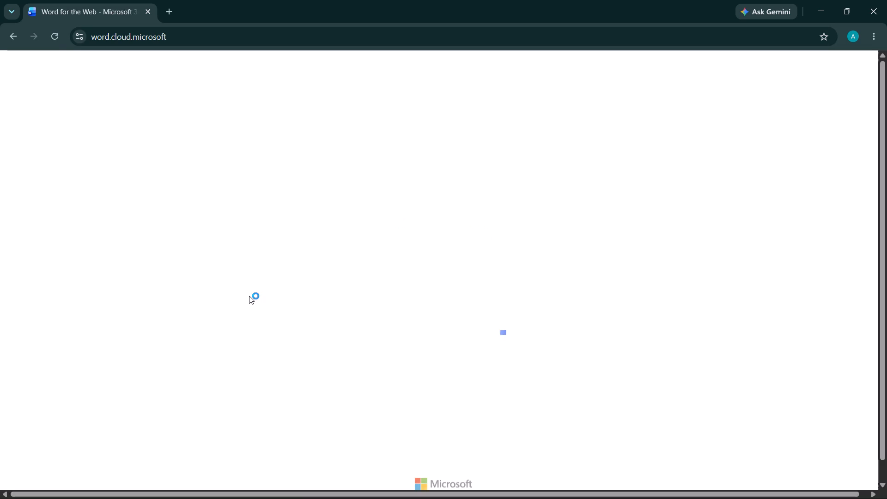
Open the document PulseIQ_Project_Report 2 from the recent documents.
scroll(249, 296, down, 9)
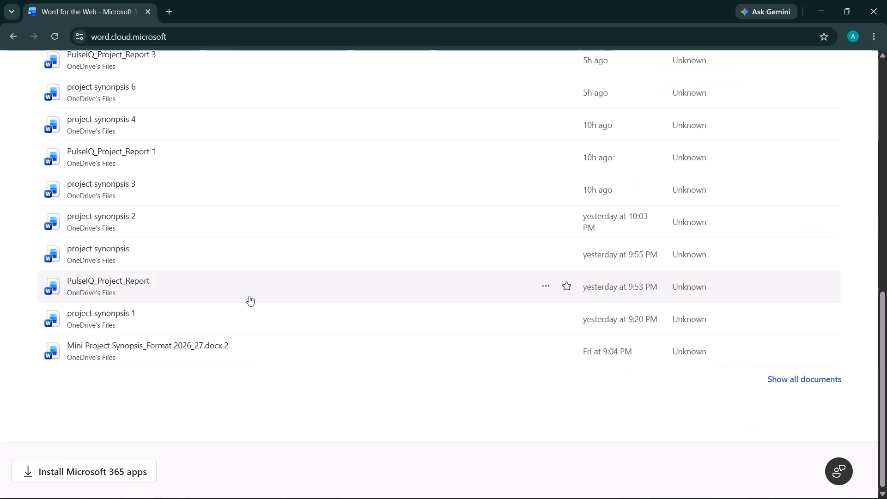
scroll(249, 296, up, 4)
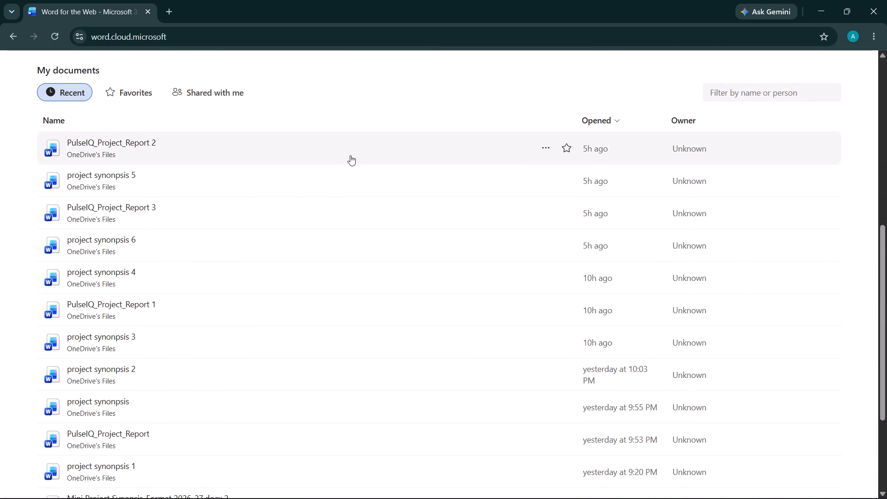
double_click(354, 153)
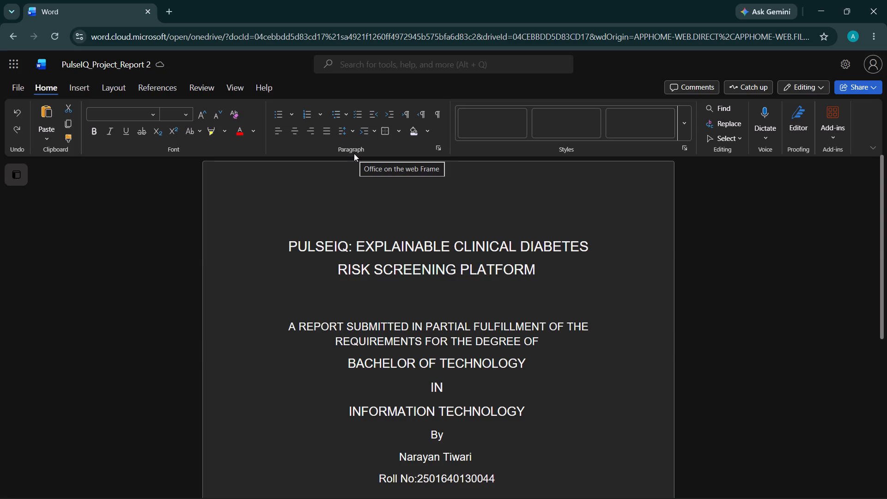
Review the report's pages from the title page through the front matter to section 1.3 Problem Statement.
scroll(354, 153, down, 1)
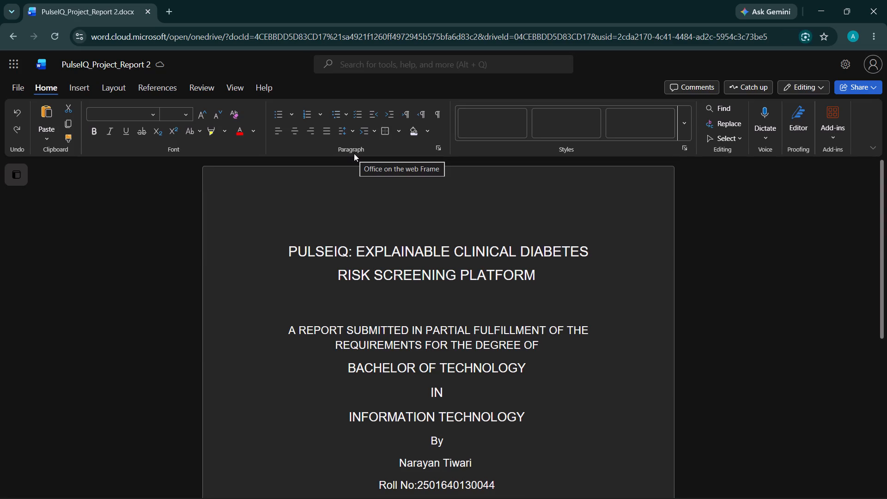
scroll(354, 153, down, 3)
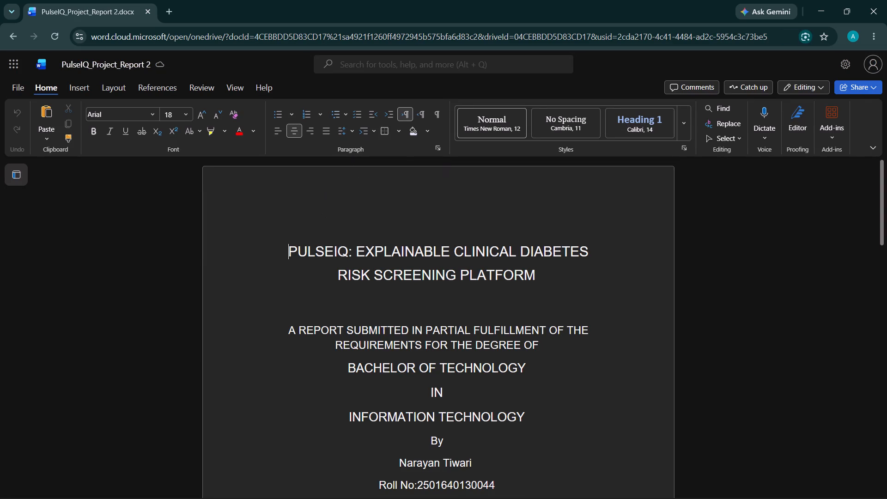
scroll(381, 248, down, 8)
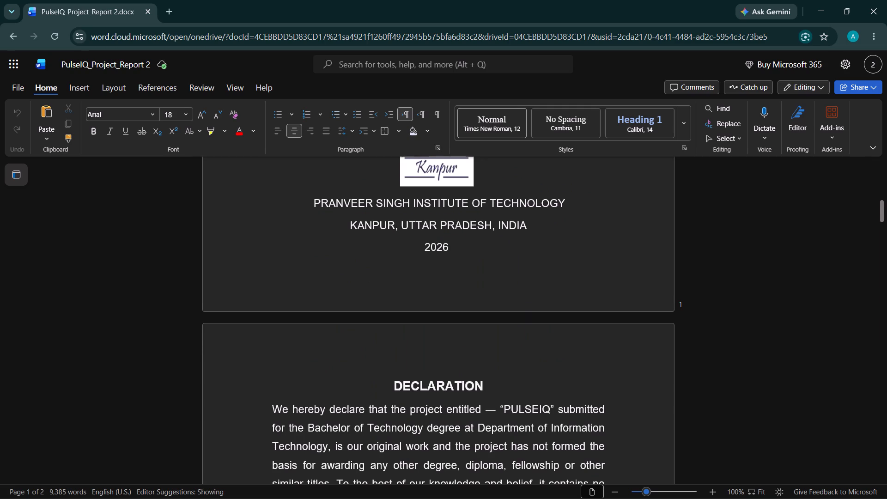
scroll(382, 278, down, 13)
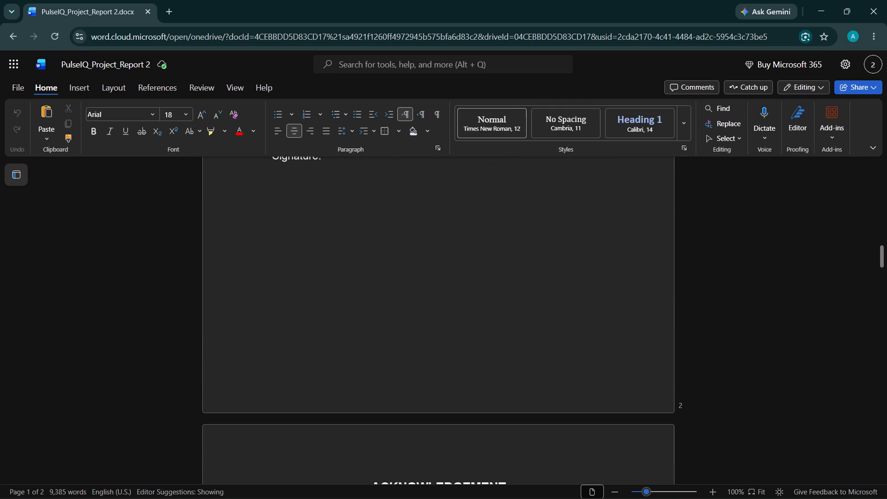
scroll(382, 278, down, 17)
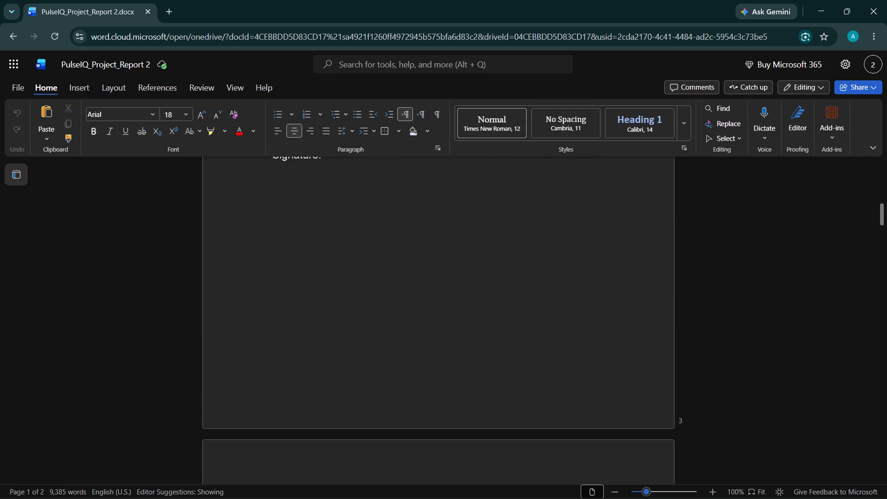
scroll(382, 278, down, 9)
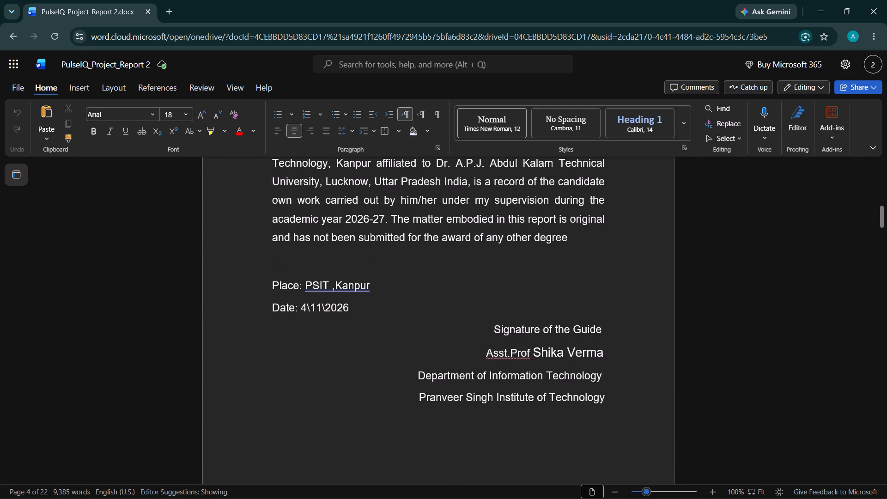
scroll(363, 304, down, 2)
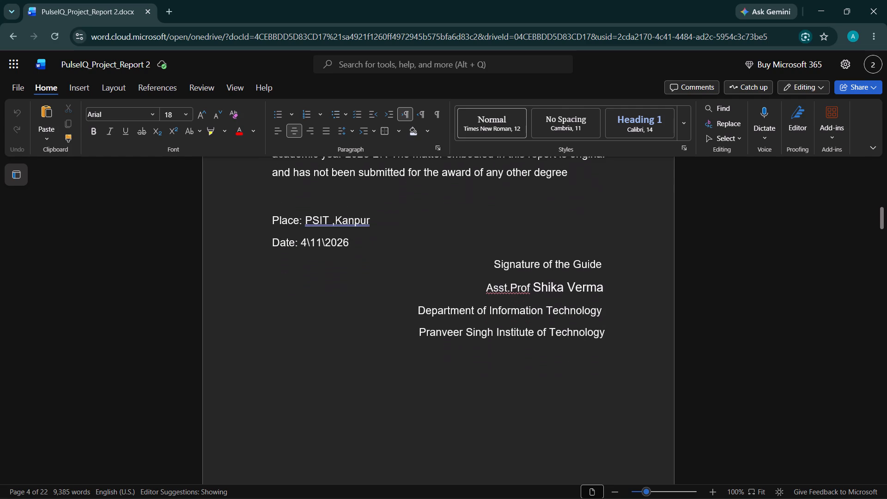
scroll(363, 304, down, 6)
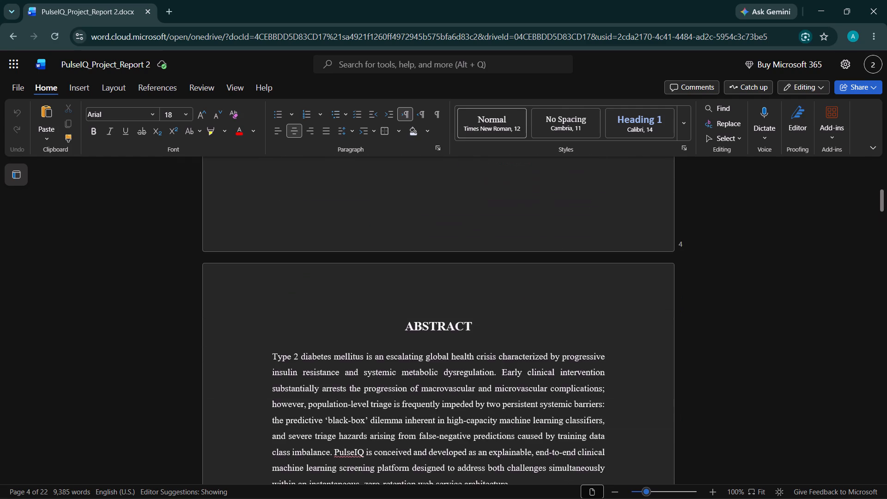
scroll(363, 304, down, 15)
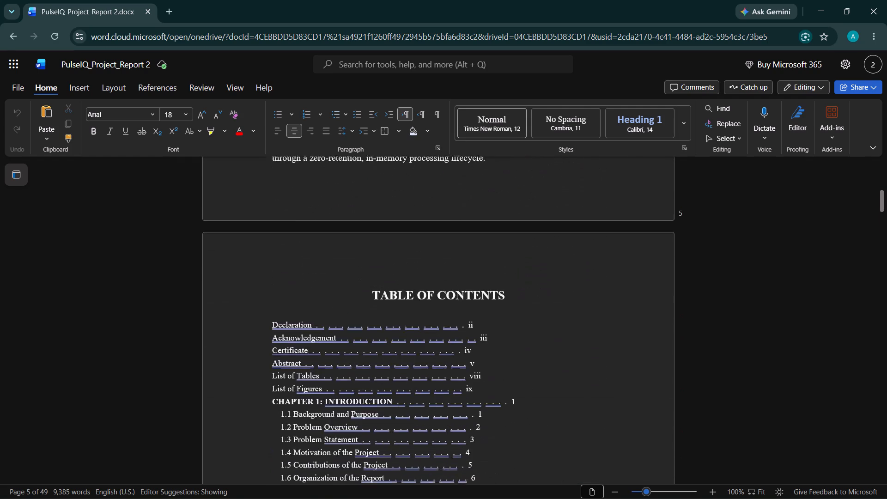
scroll(363, 304, down, 16)
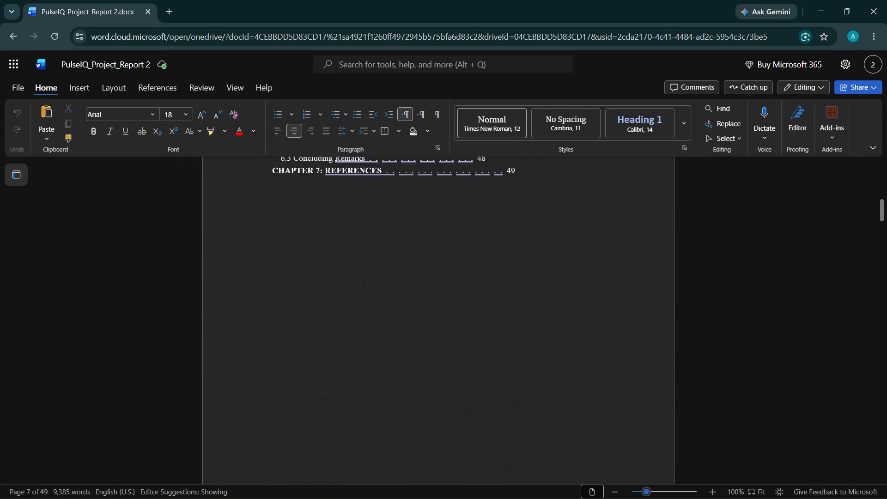
scroll(363, 304, down, 6)
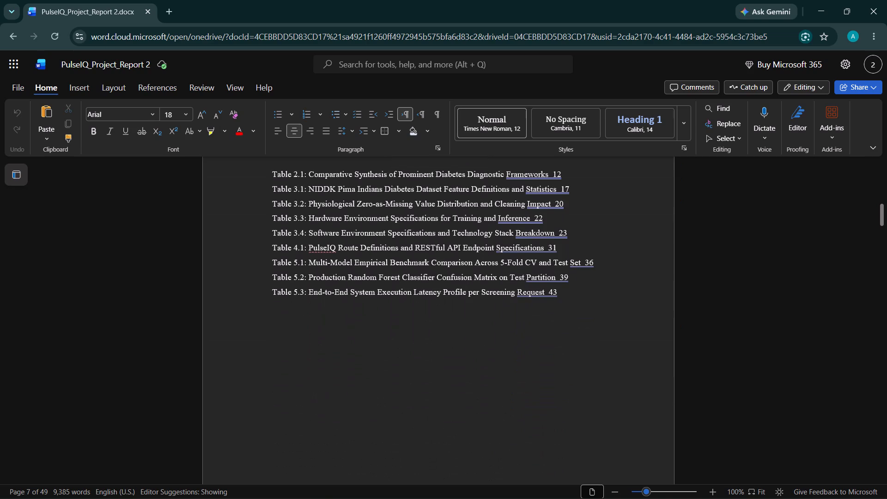
scroll(363, 304, right, 2)
scroll(363, 304, down, 8)
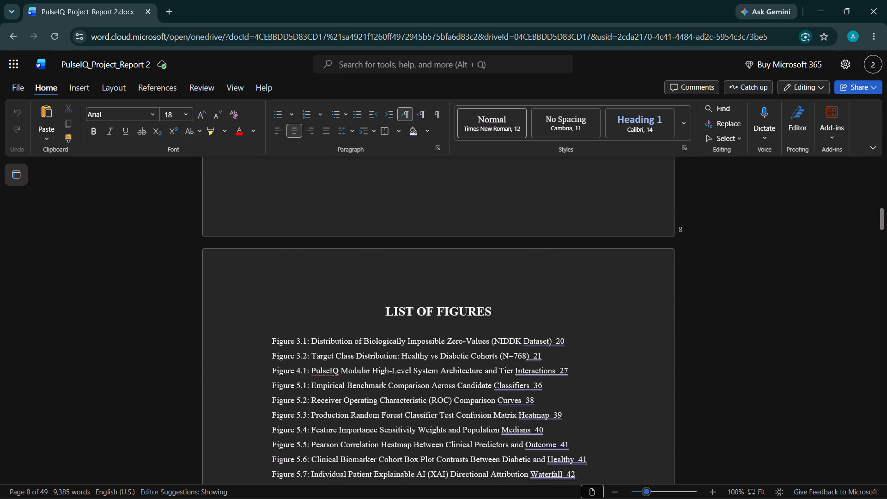
scroll(363, 304, down, 12)
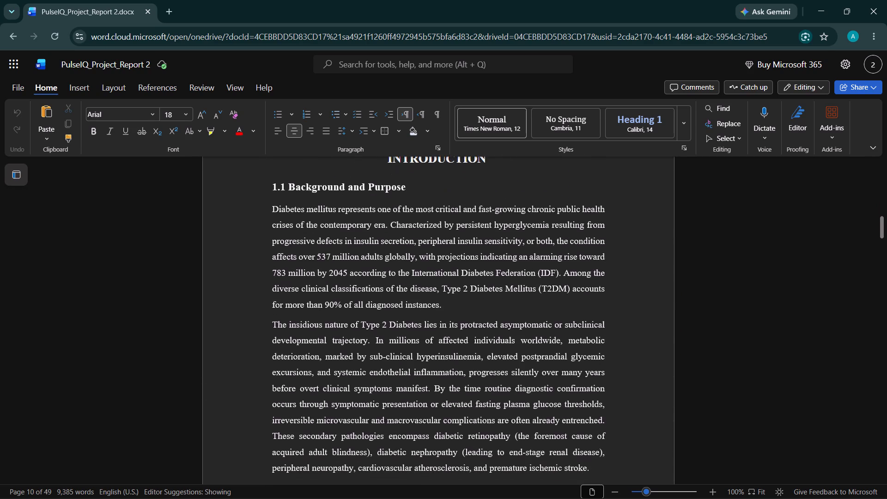
scroll(363, 304, down, 13)
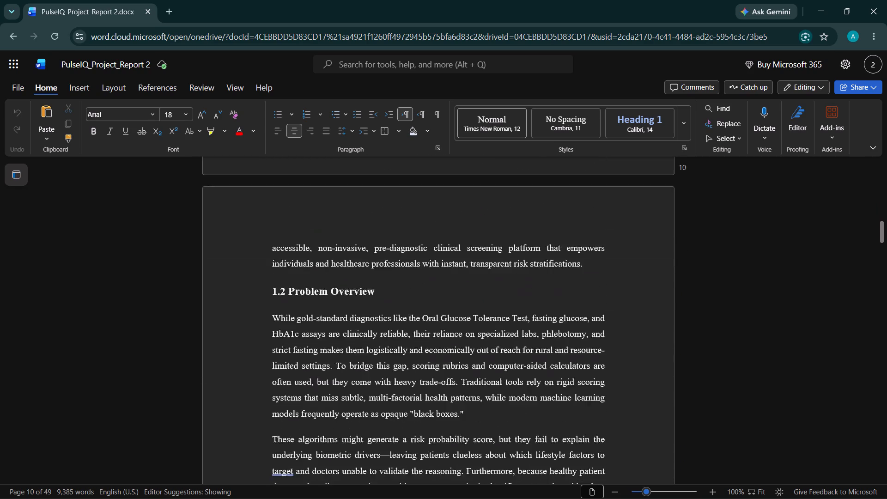
scroll(363, 304, down, 7)
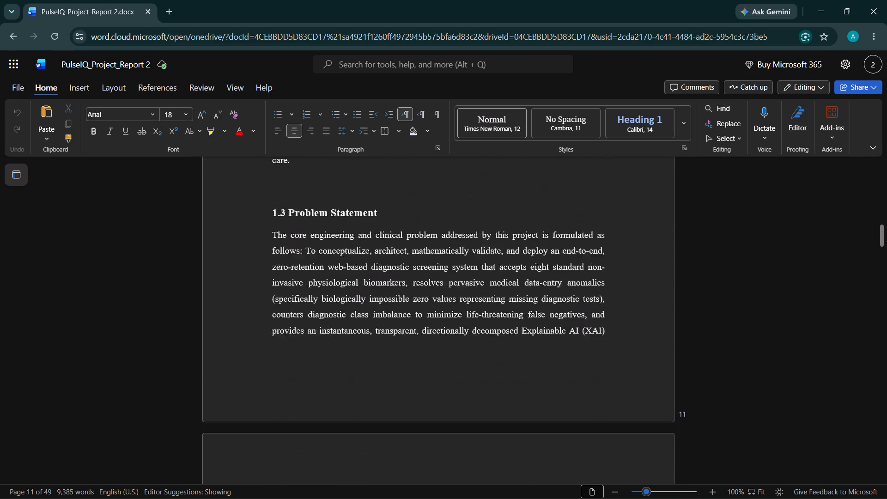
scroll(363, 304, down, 2)
Delete the empty line above the heading "1.3 Problem Statement".
scroll(363, 304, up, 1)
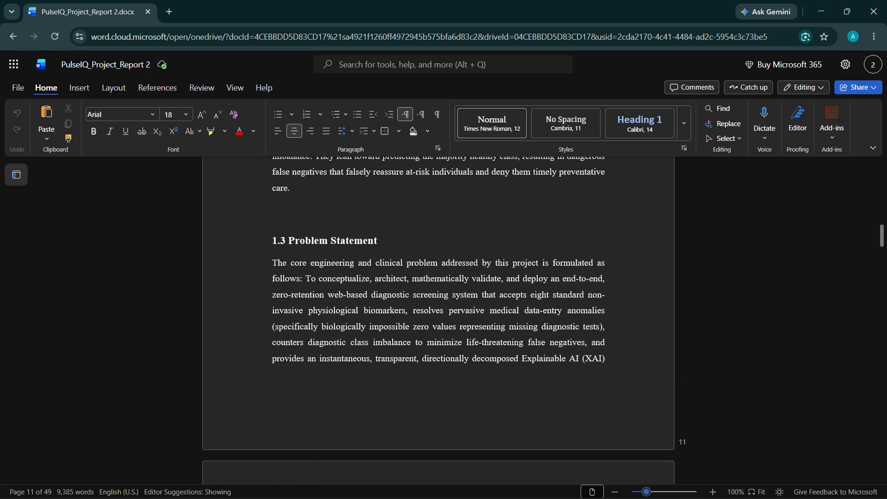
click(275, 234)
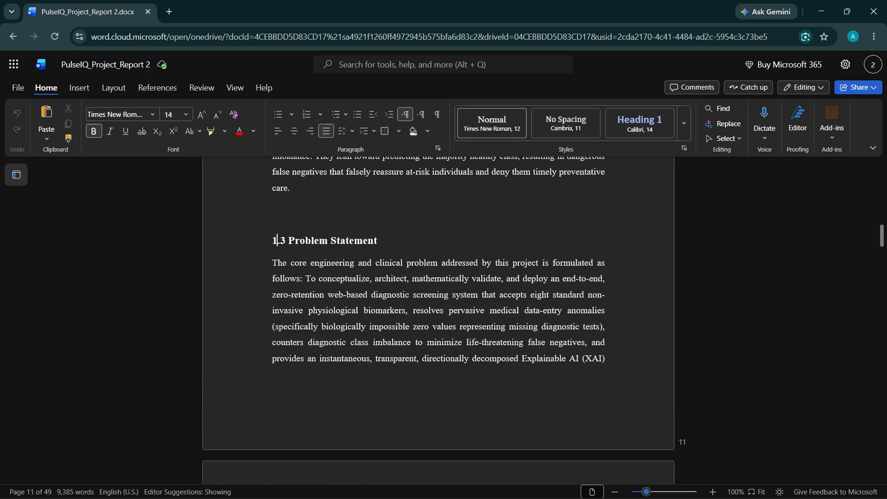
key(Left)
key(BackSpace)
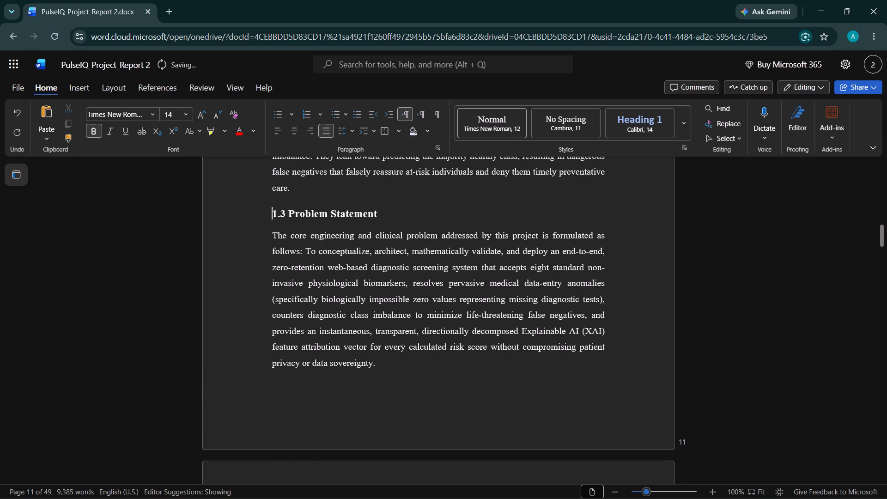
Delete the empty line above the heading "1.5 Contributions of the Project".
scroll(275, 234, down, 4)
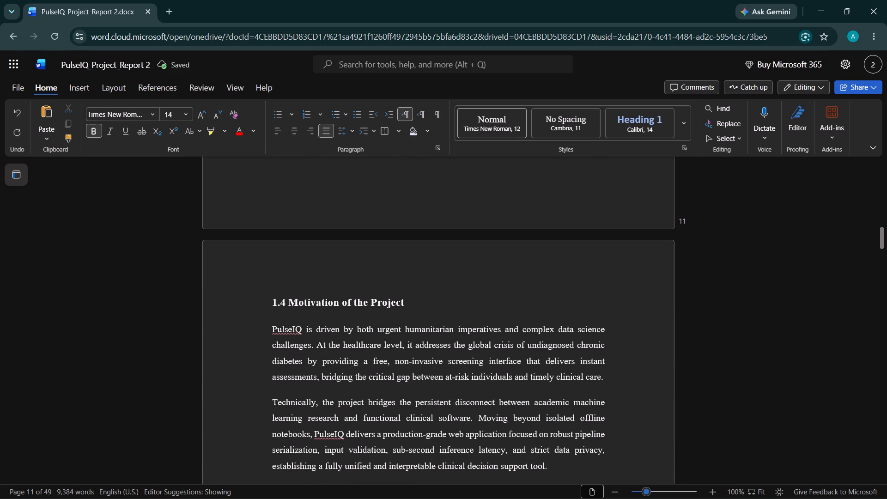
scroll(275, 234, down, 2)
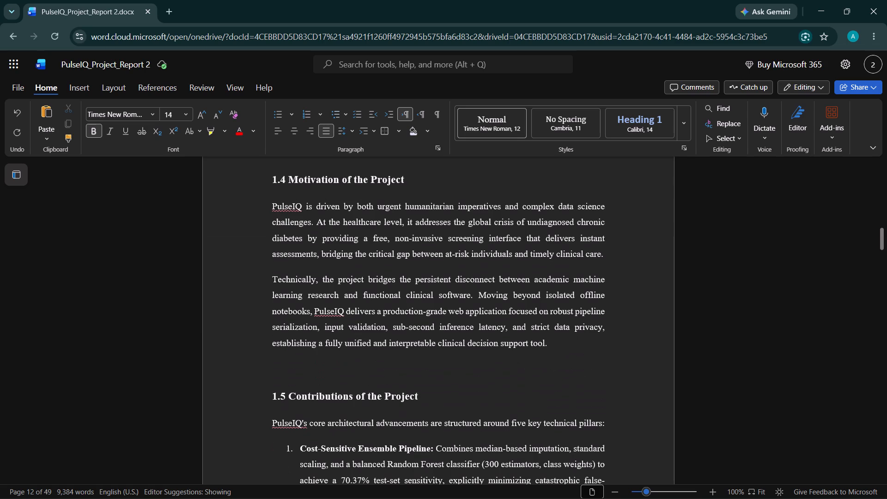
click(269, 394)
key(BackSpace)
Delete the empty line above the heading "1.6 Organization of the Report".
scroll(269, 394, down, 1)
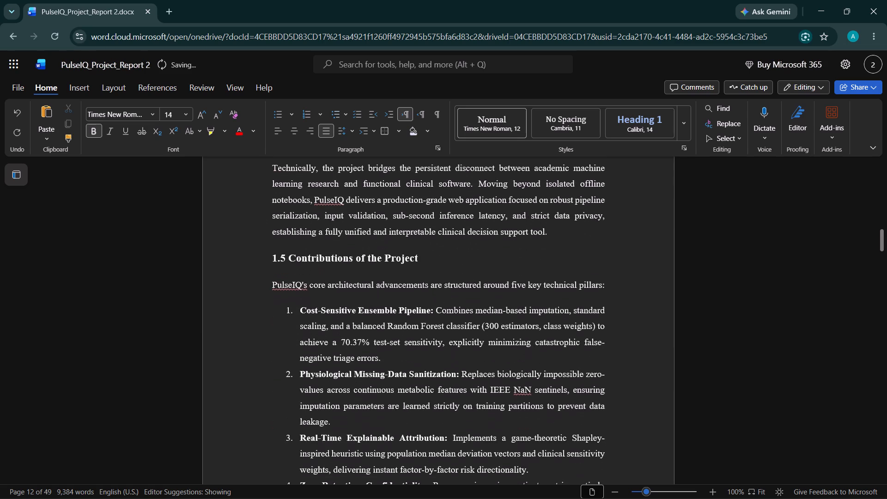
scroll(269, 394, down, 3)
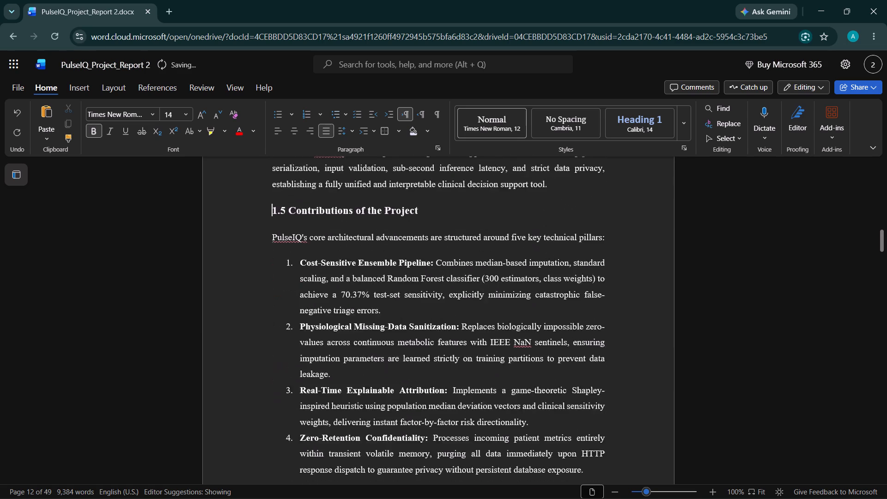
scroll(269, 394, down, 8)
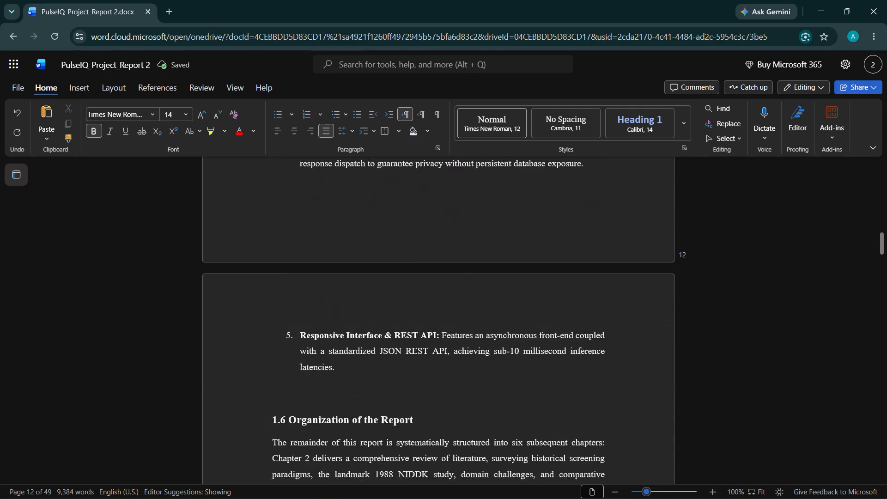
scroll(269, 394, down, 3)
click(273, 292)
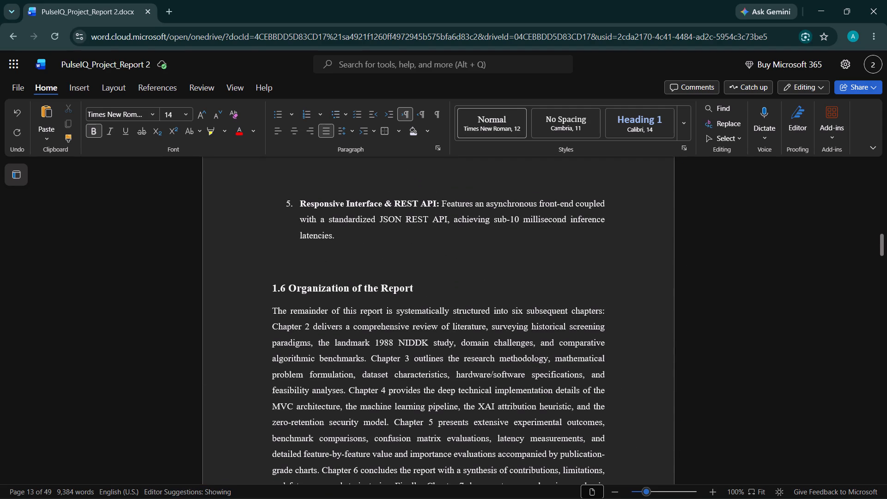
key(BackSpace)
Review the layout of the report from the end of section 1.6 through Chapter 2 to section 2.6, including Table 2.1.
scroll(273, 292, down, 6)
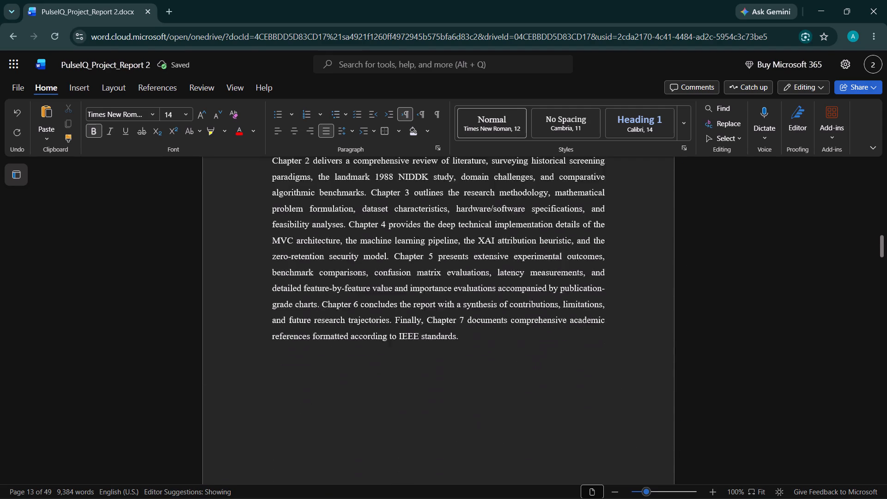
scroll(273, 292, down, 11)
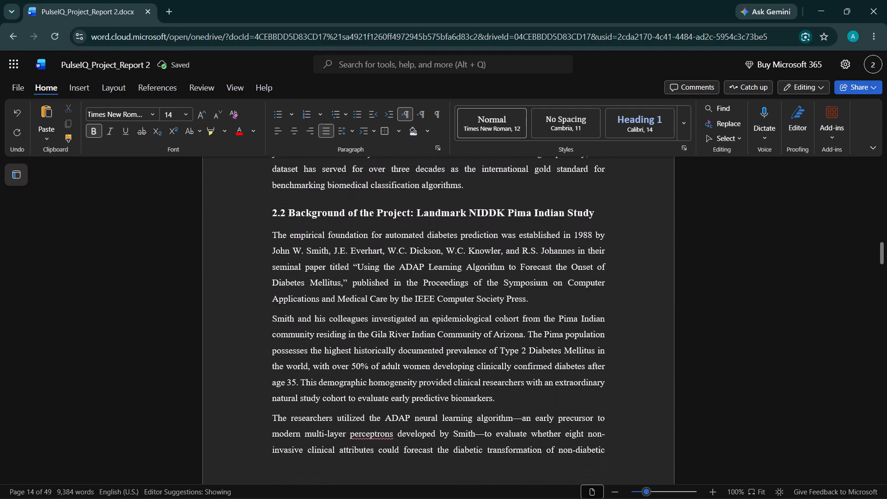
scroll(273, 292, down, 9)
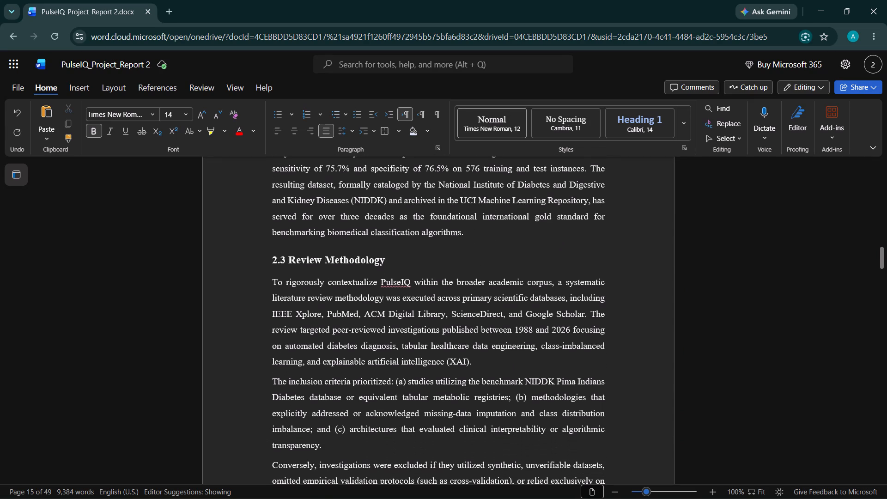
scroll(273, 292, down, 3)
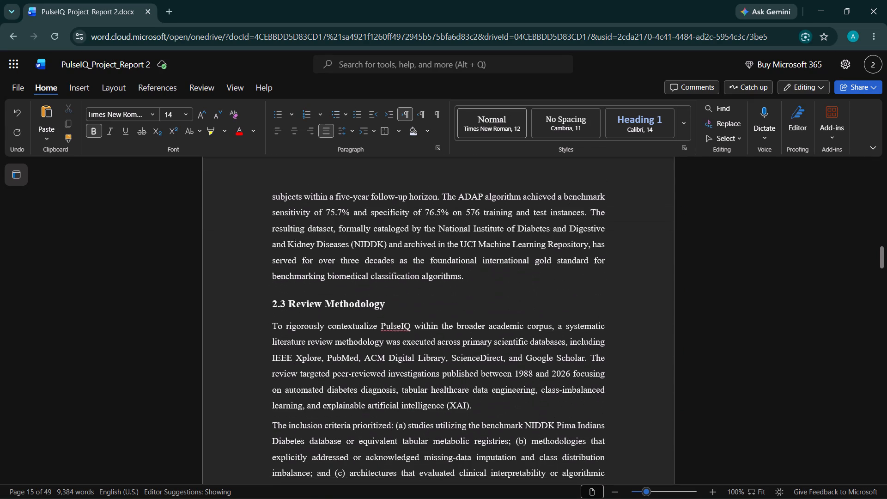
scroll(273, 292, down, 8)
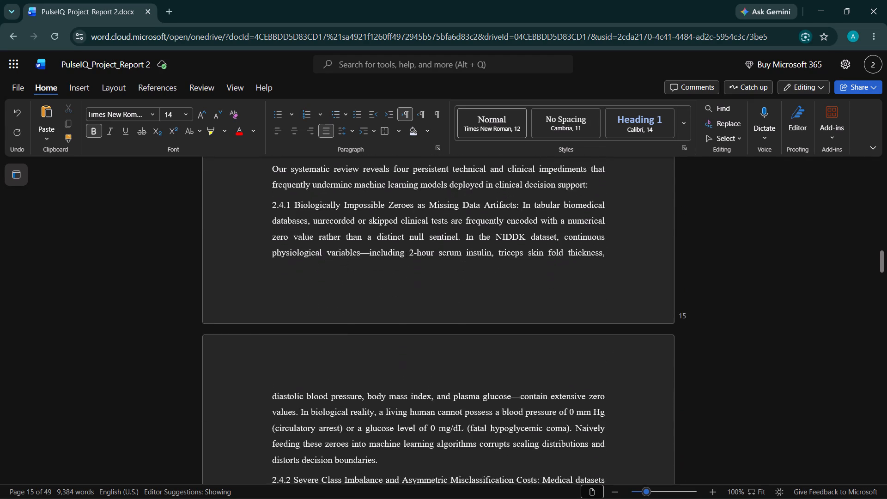
scroll(273, 292, down, 11)
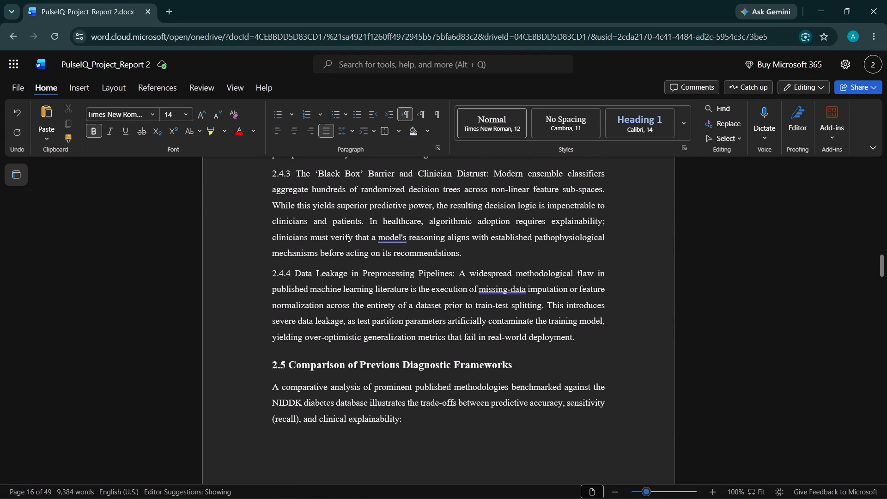
scroll(273, 292, down, 9)
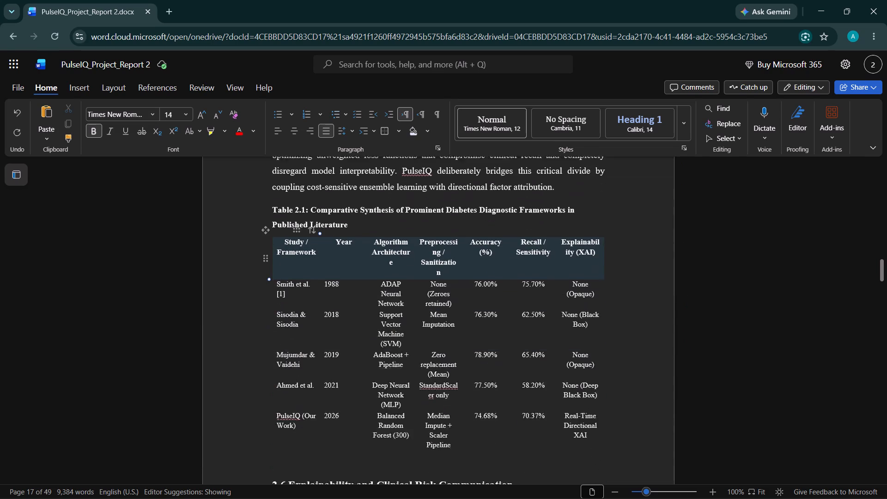
scroll(273, 292, down, 3)
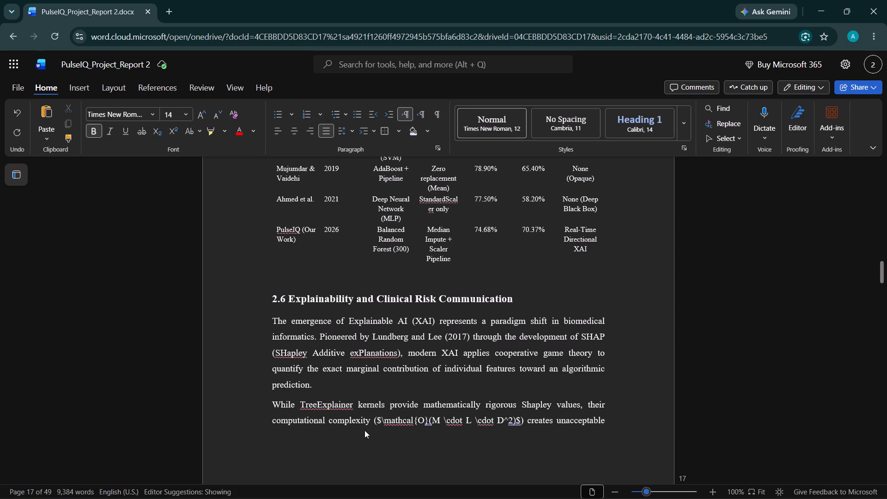
Copy the complexity expression "($\mathcal{O}(M \cdot L \cdot D^2)$" from section 2.6 and search Google for it in a new tab.
drag(372, 422, 486, 424)
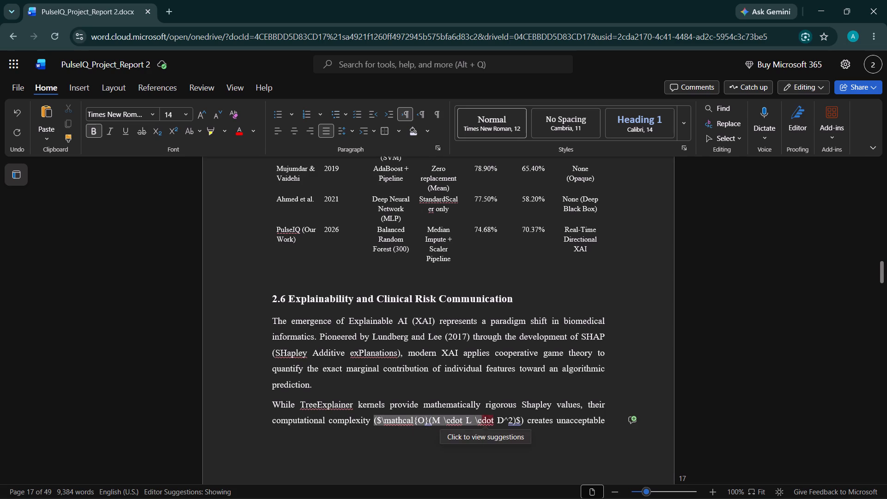
drag(486, 424, 522, 422)
key(ctrl+c)
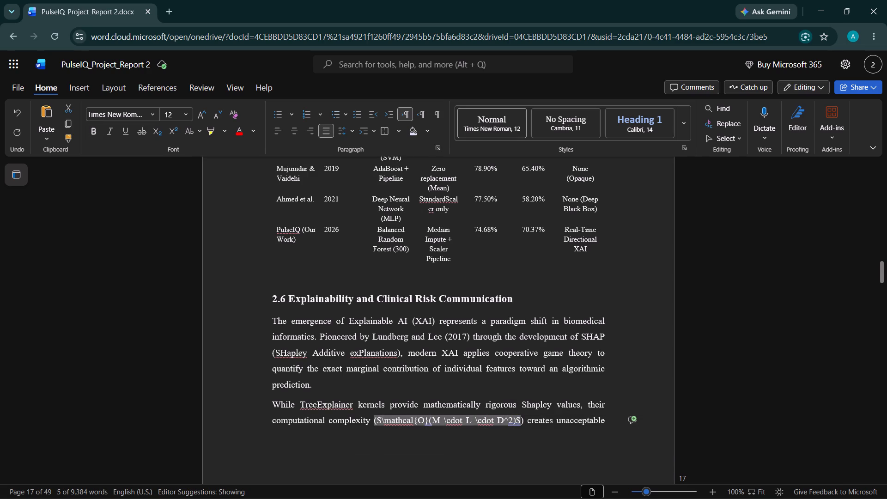
click(165, 8)
click(291, 234)
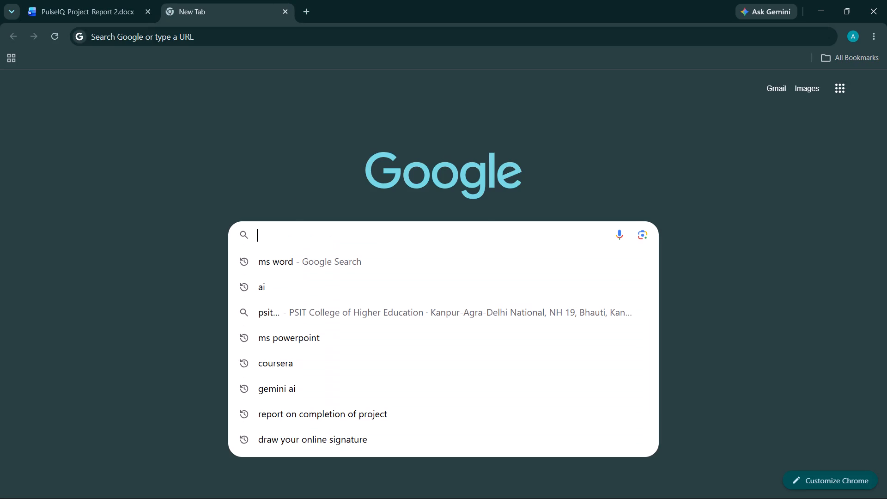
key(ctrl+v)
key(ctrl+Return)
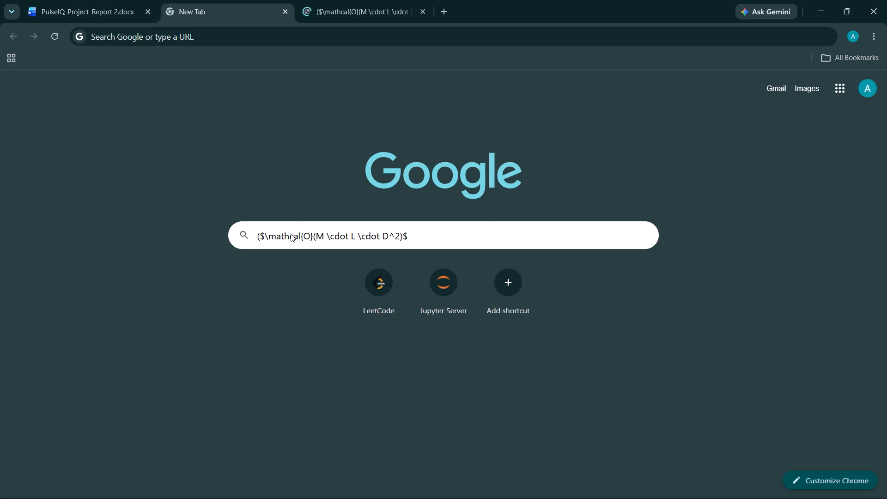
Examine the Google AI Overview and search results for the meaning of the complexity expression.
click(61, 2)
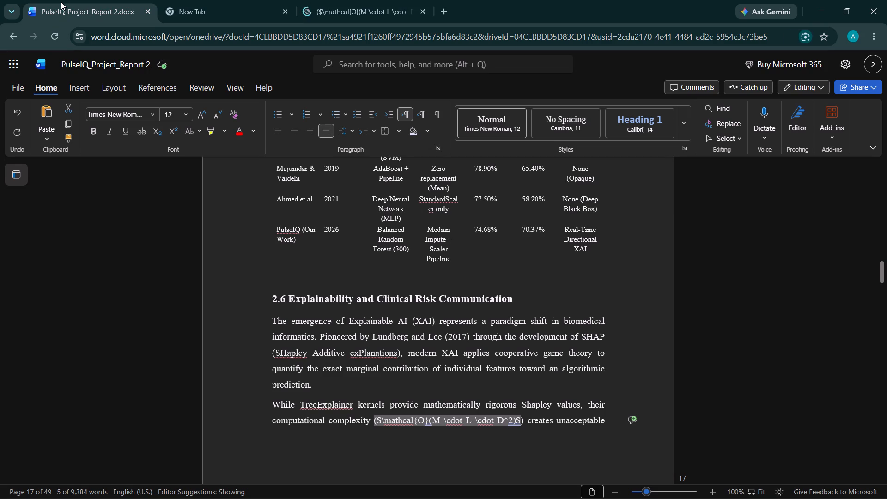
scroll(255, 263, down, 2)
click(363, 0)
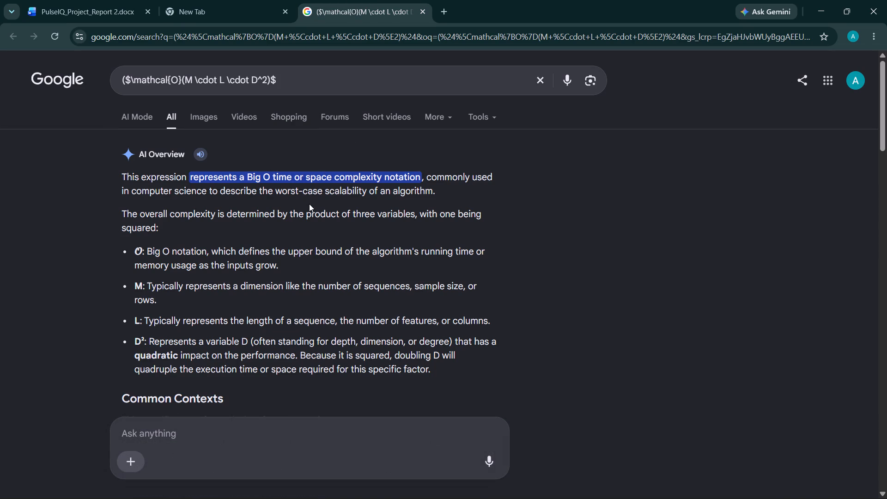
scroll(309, 204, down, 6)
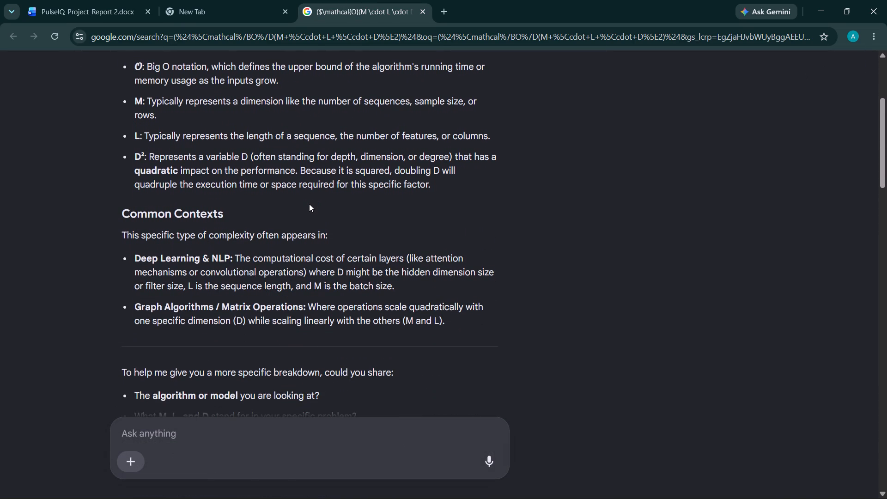
scroll(309, 204, down, 9)
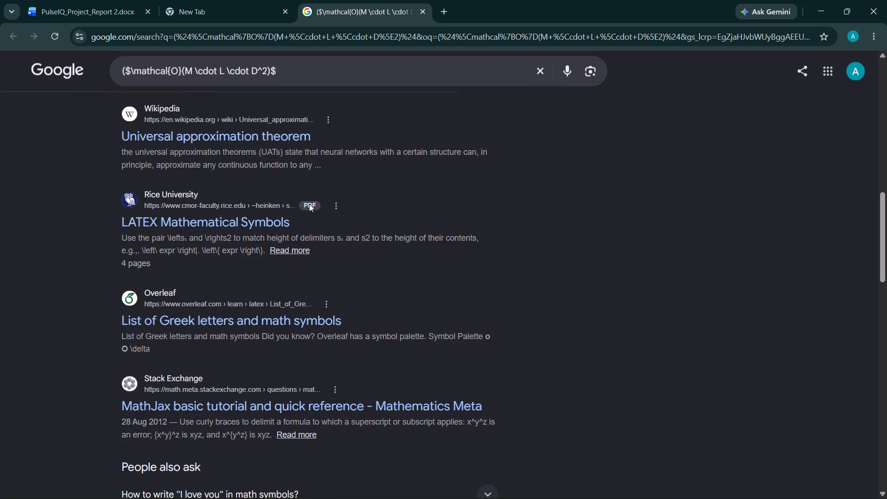
scroll(309, 204, down, 10)
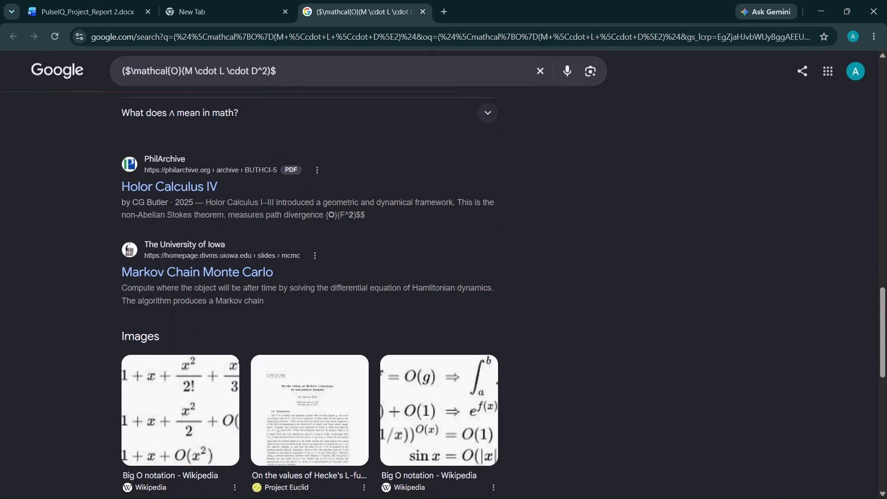
Close the leftover New Tab page and return to the PulseIQ_Project_Report 2 document.
click(286, 9)
click(108, 3)
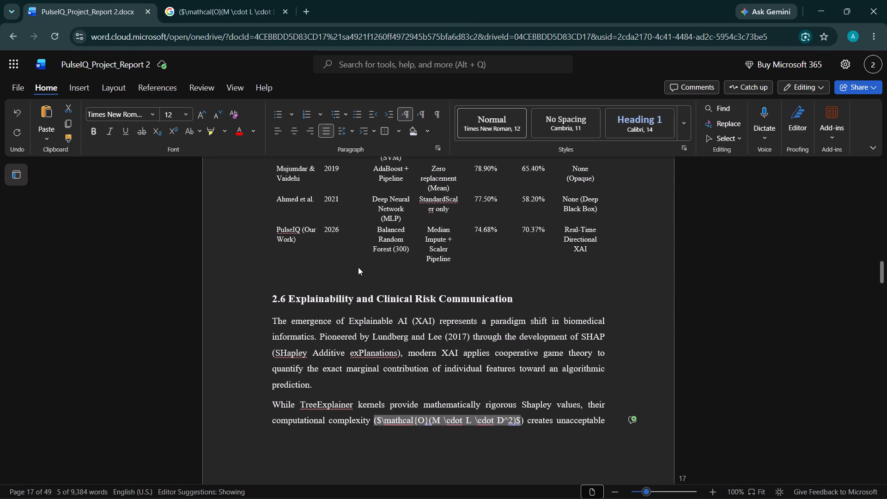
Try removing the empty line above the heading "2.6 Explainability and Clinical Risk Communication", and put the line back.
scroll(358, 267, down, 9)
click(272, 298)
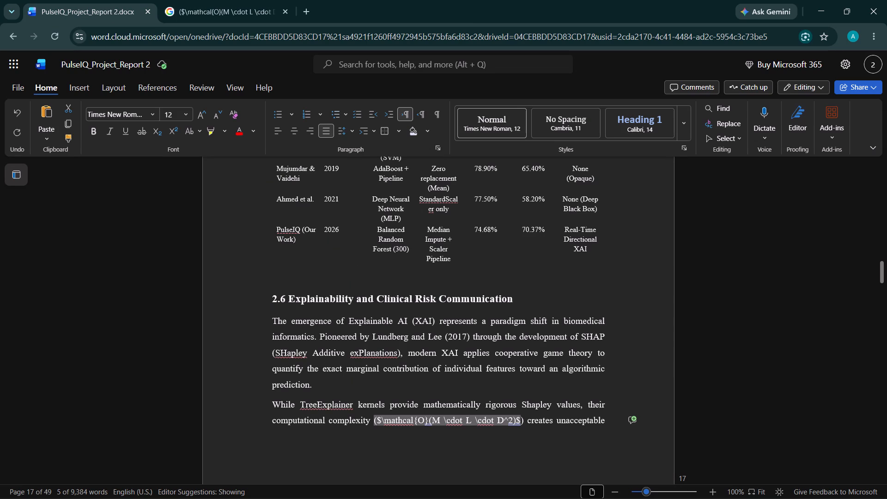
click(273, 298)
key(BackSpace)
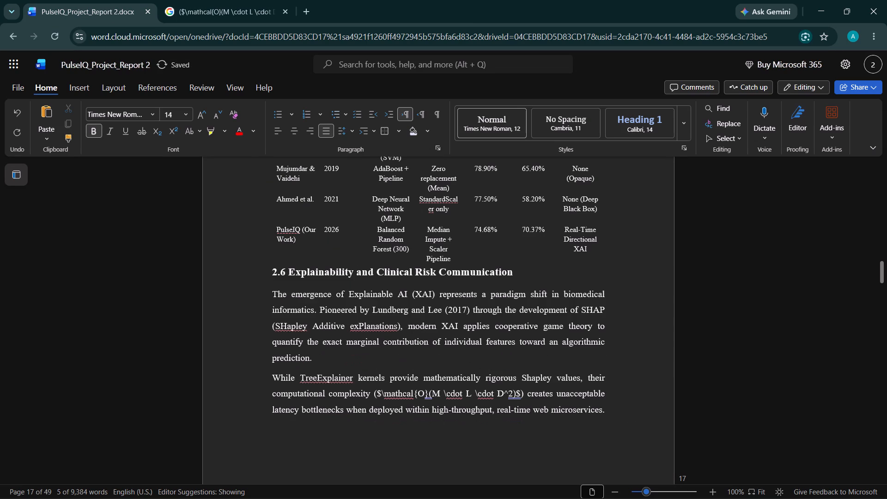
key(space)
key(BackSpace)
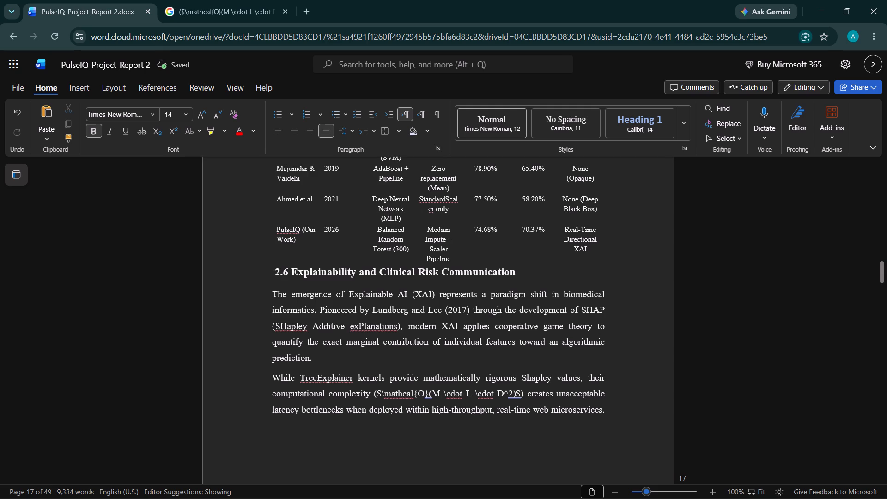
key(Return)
Review the report from the end of section 2.6 into Chapter 3, up to the LaTeX formulas in section 3.2.
scroll(273, 298, down, 2)
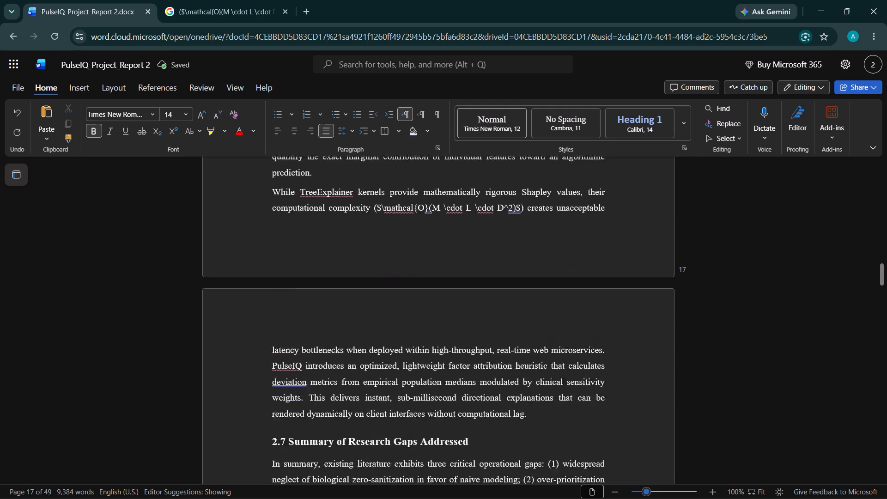
scroll(273, 298, down, 13)
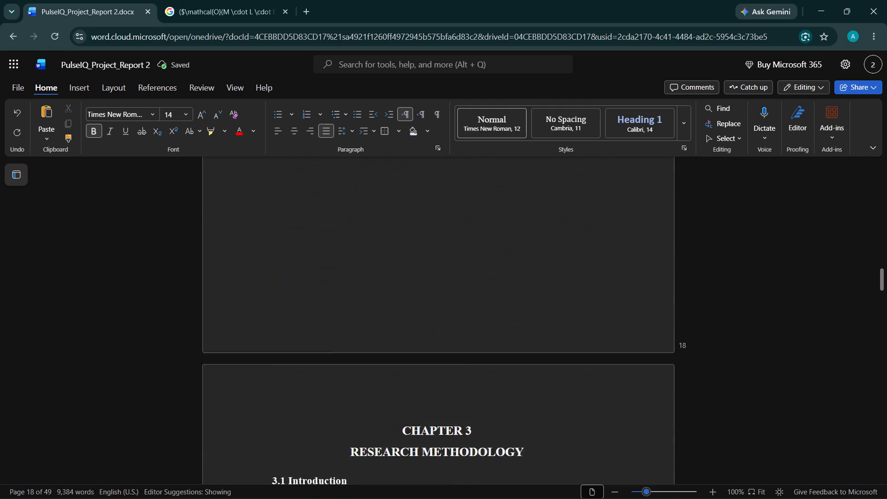
scroll(273, 298, down, 3)
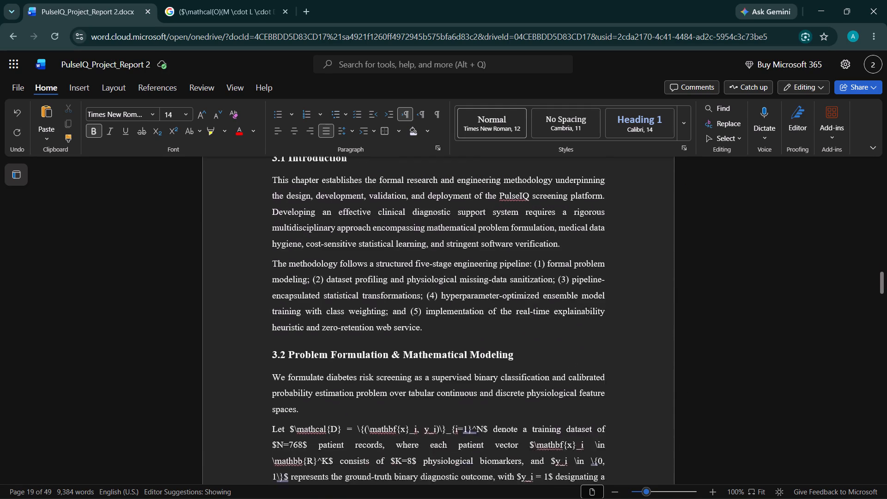
scroll(273, 298, down, 3)
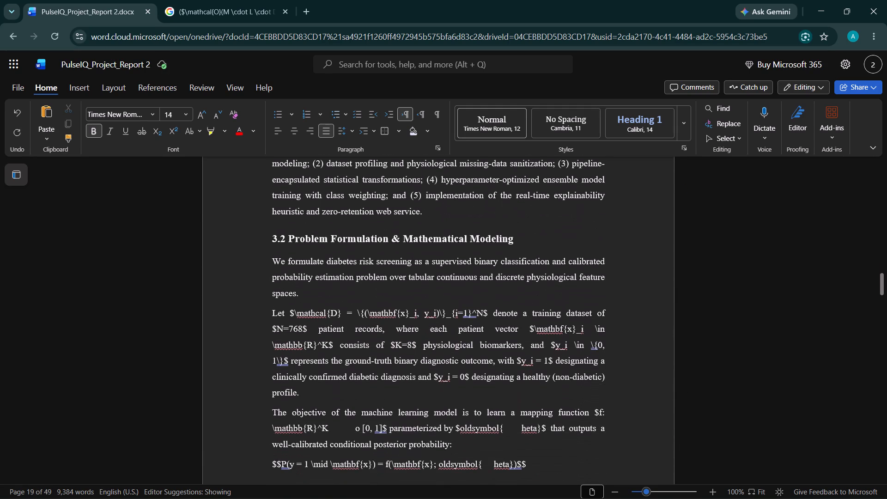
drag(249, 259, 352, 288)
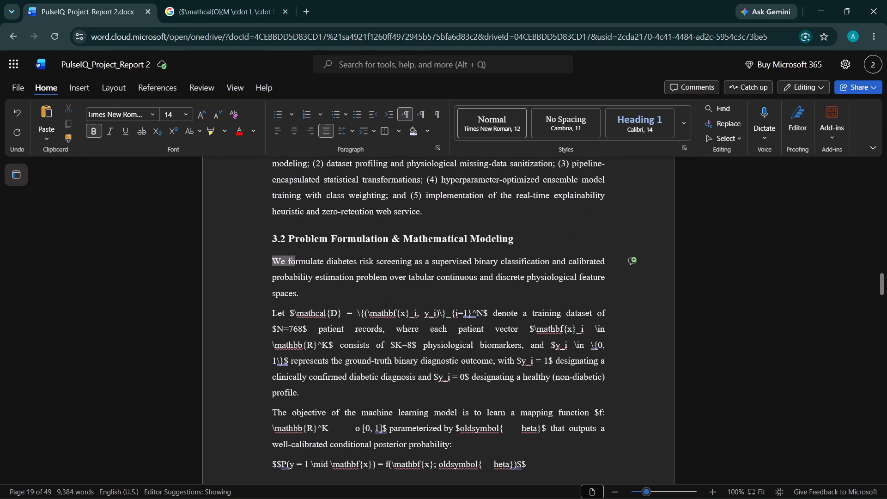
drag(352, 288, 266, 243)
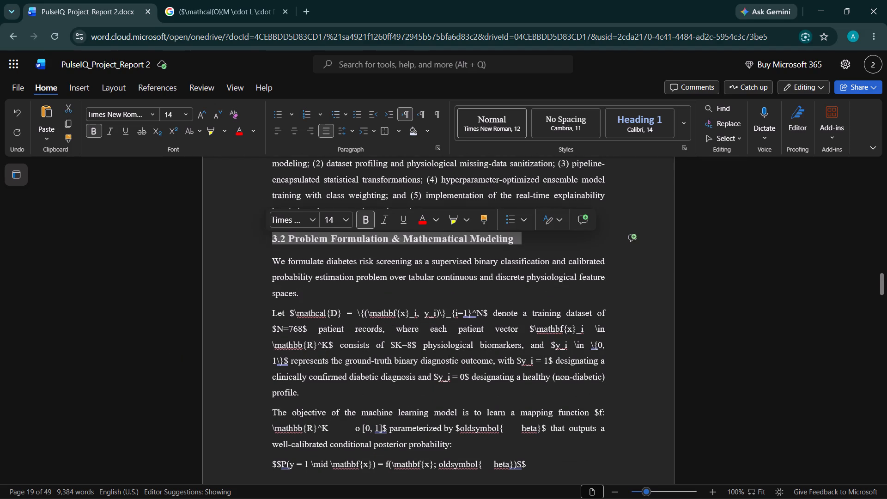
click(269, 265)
Copy the body paragraphs of section 2.6, from "The emergence of Explainable AI (XAI)" through "without computational lag.".
scroll(465, 255, up, 10)
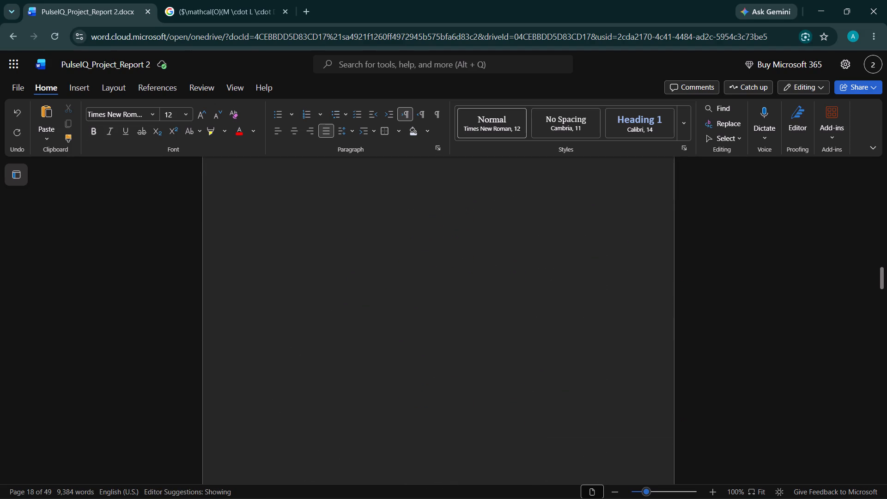
scroll(465, 255, up, 6)
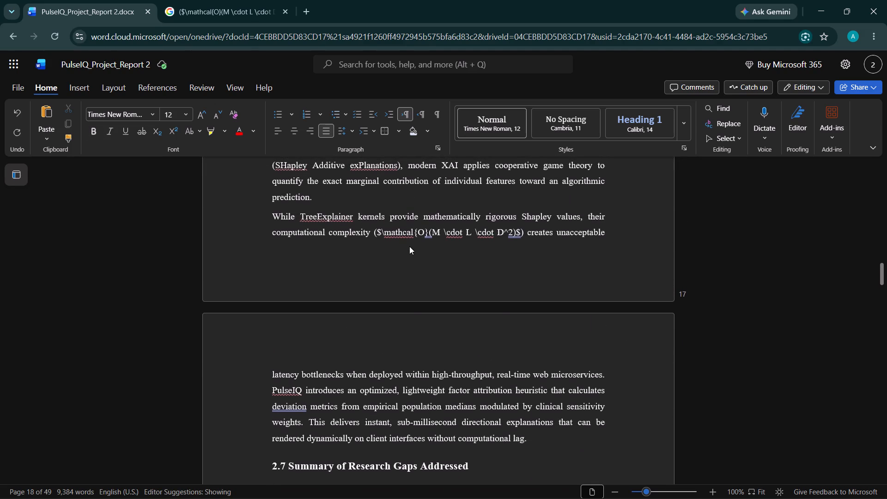
scroll(409, 246, up, 1)
drag(261, 196, 542, 451)
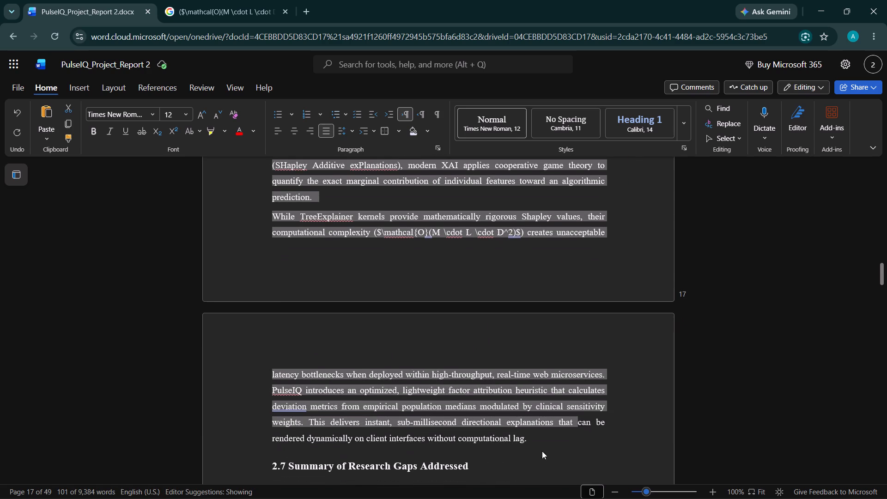
drag(542, 451, 544, 441)
drag(544, 441, 347, 414)
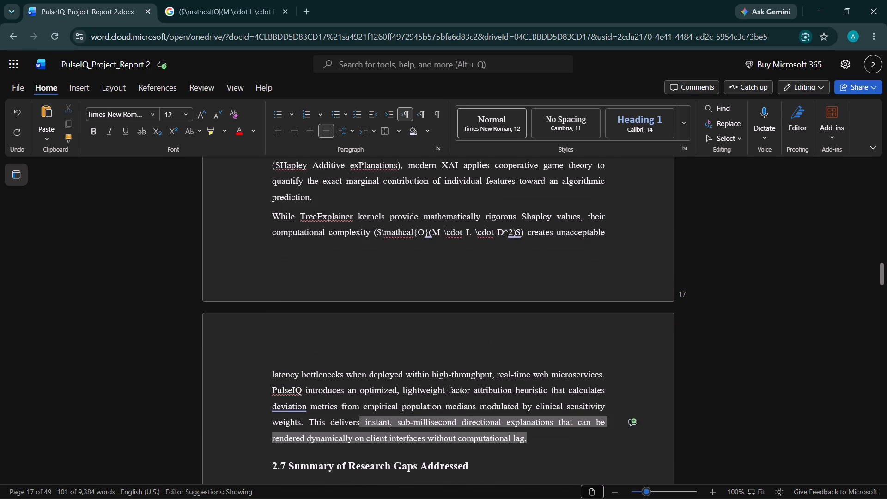
drag(347, 414, 246, 250)
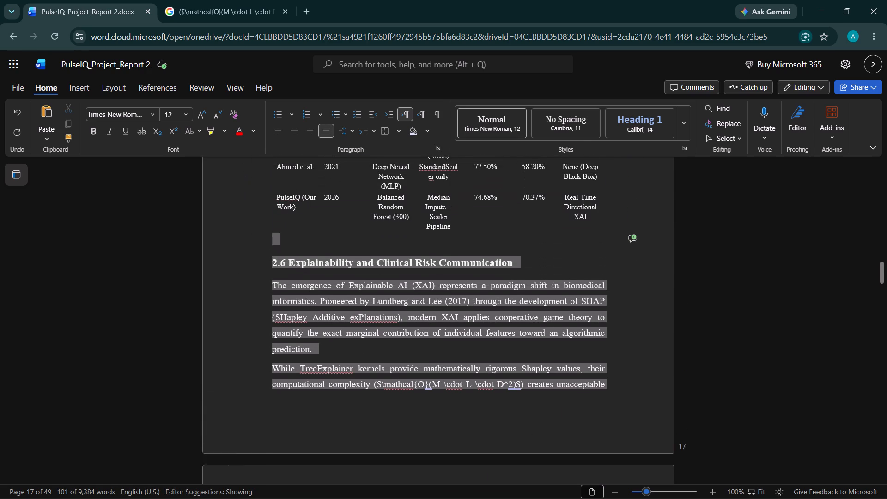
drag(246, 250, 245, 293)
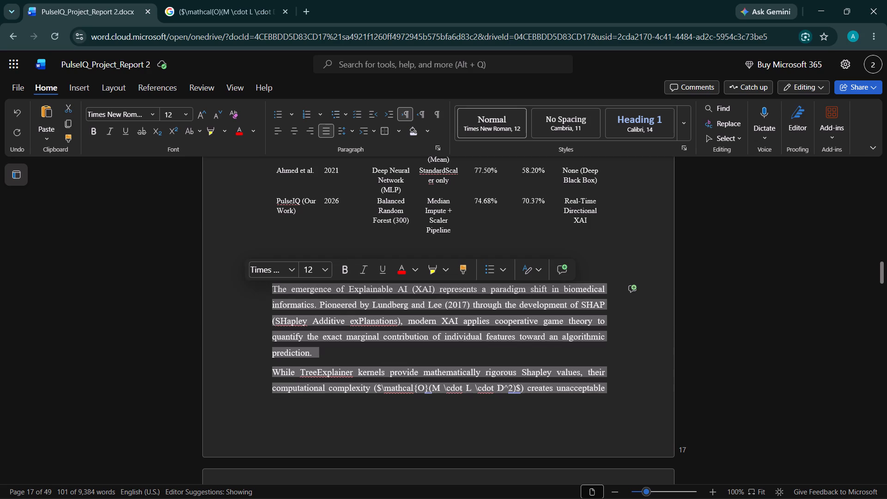
key(ctrl+c)
click(263, 0)
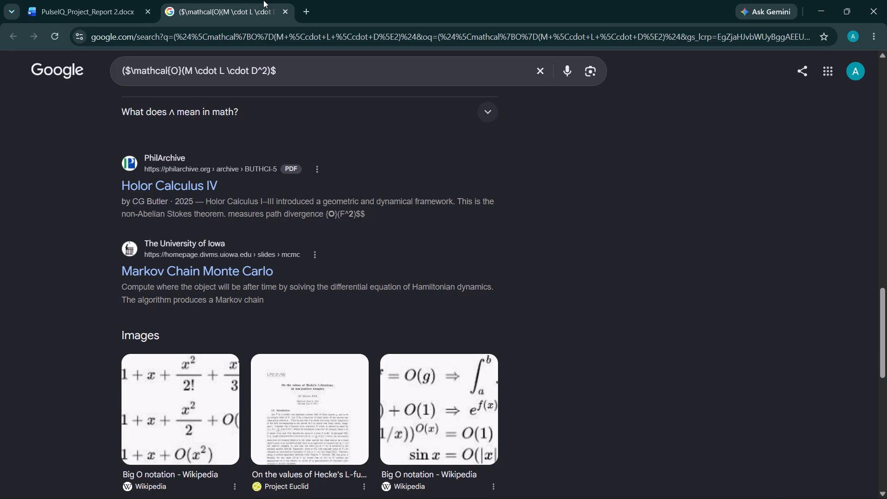
click(307, 9)
click(305, 237)
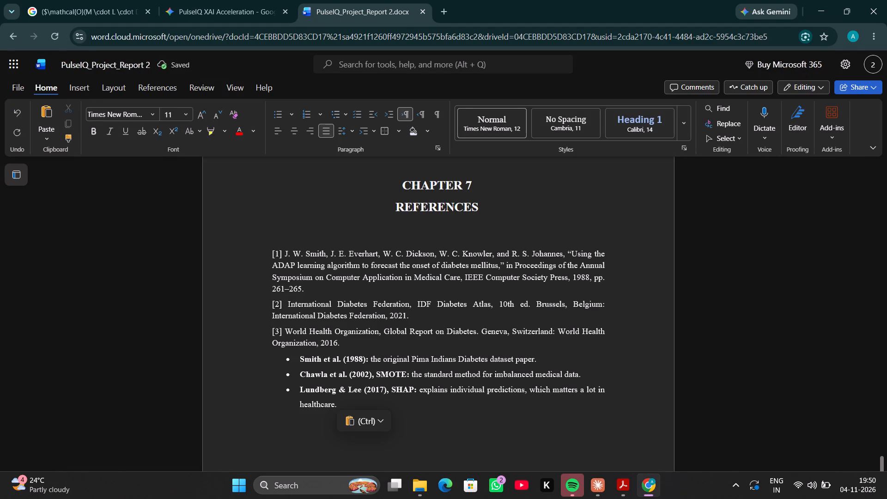
Replace the bullets of the Smith, Chawla and Lundberg & Lee entries with the unindented reference numbers [4], [5] and [6], each followed by a space.
click(300, 367)
key(BackSpace)
key(BackSpace)
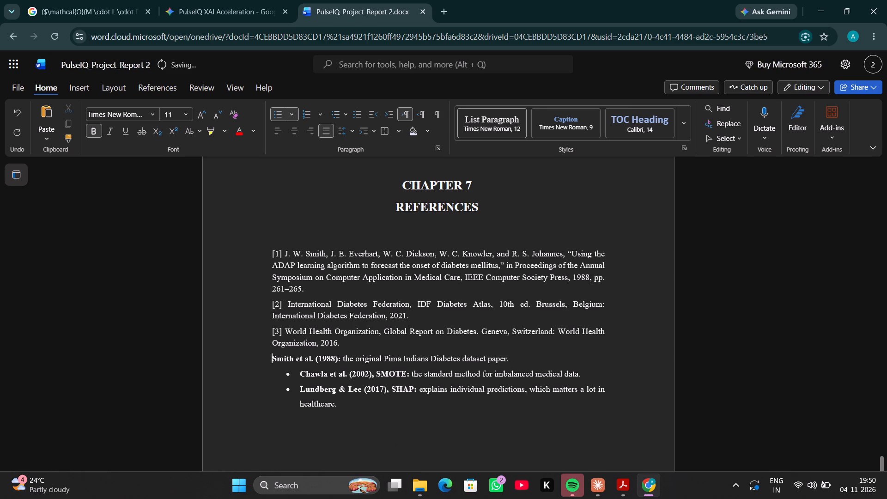
text([4])
key(Down)
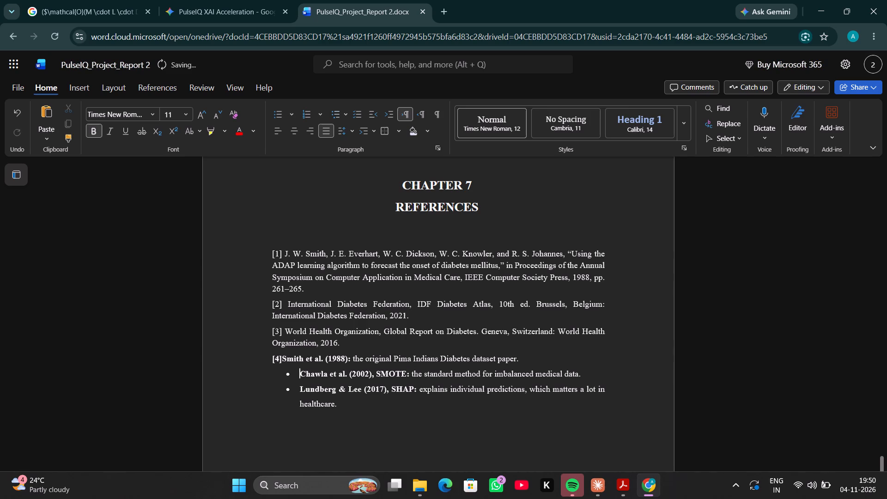
key(BackSpace)
key(BackSpace)
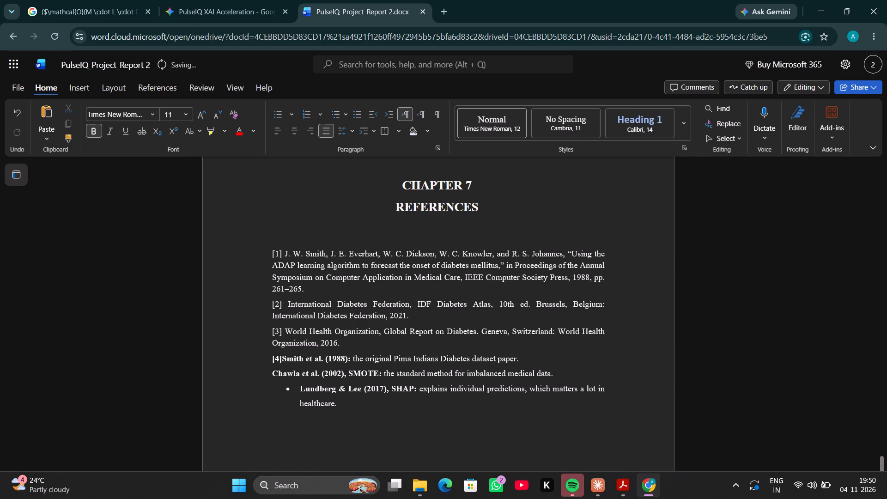
text([5])
key(space)
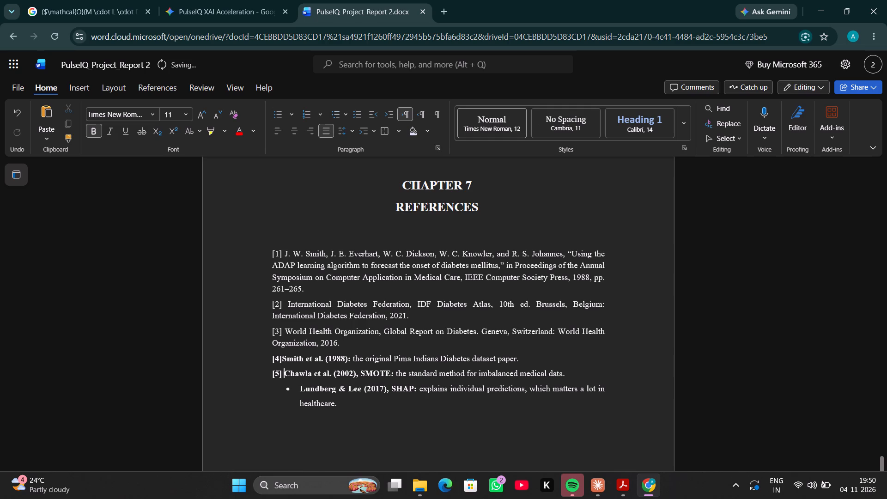
key(Up)
key(Left)
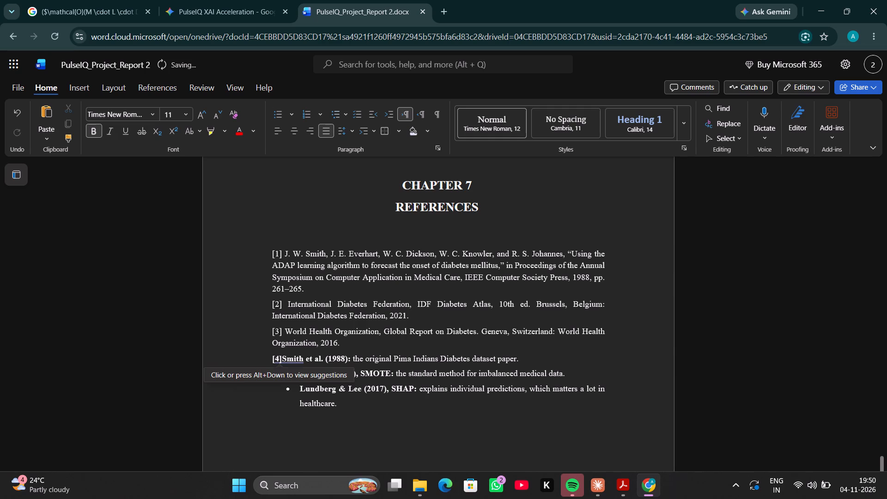
key(Right)
key(space)
key(Down)
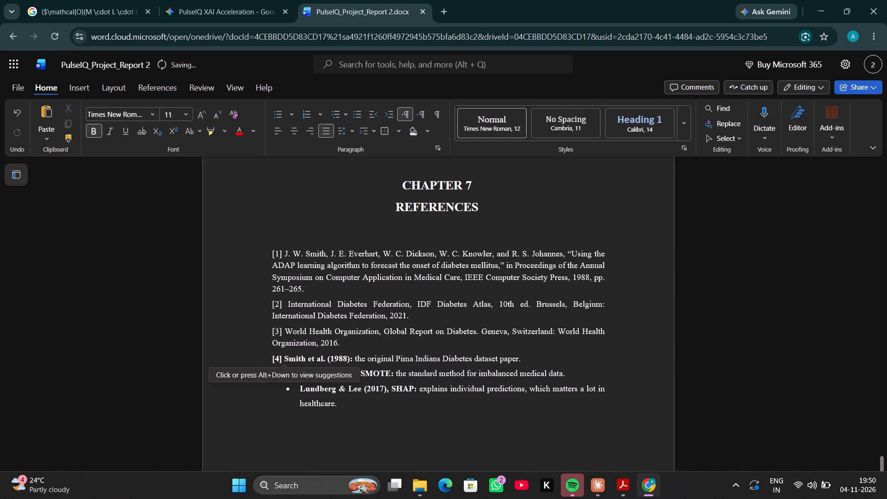
key(Down)
key(BackSpace)
key(BackSpace)
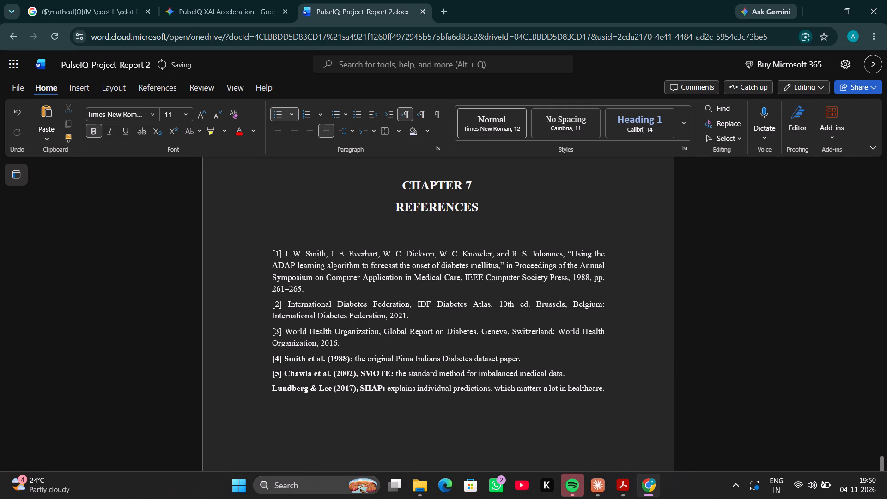
text([6])
key(space)
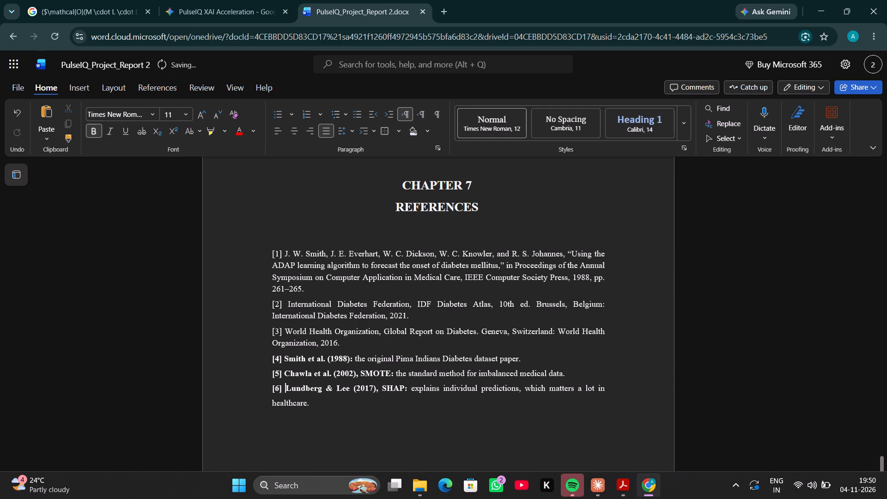
click(263, 413)
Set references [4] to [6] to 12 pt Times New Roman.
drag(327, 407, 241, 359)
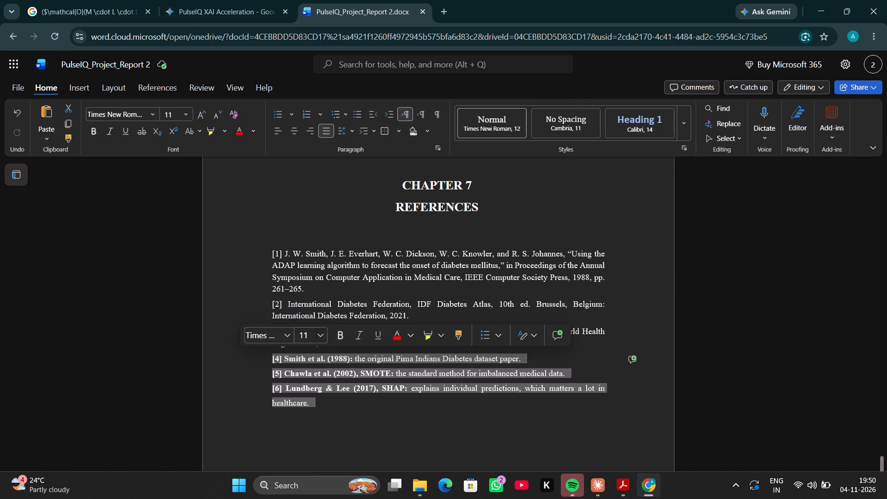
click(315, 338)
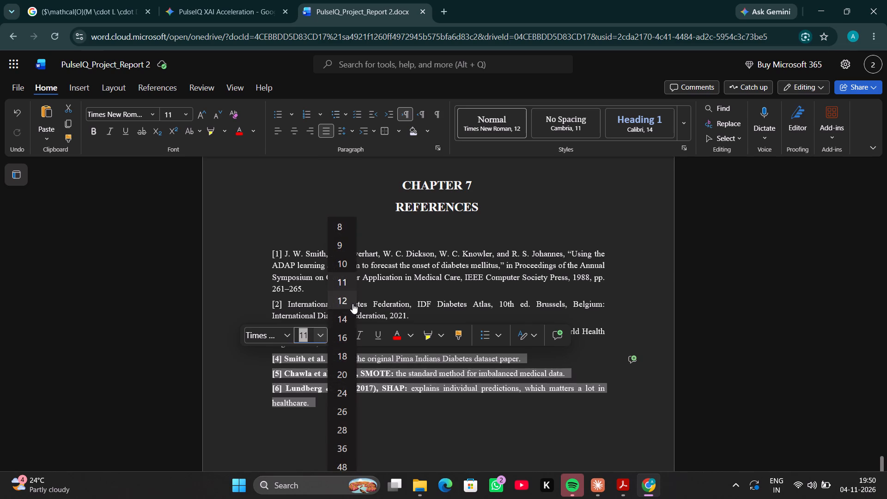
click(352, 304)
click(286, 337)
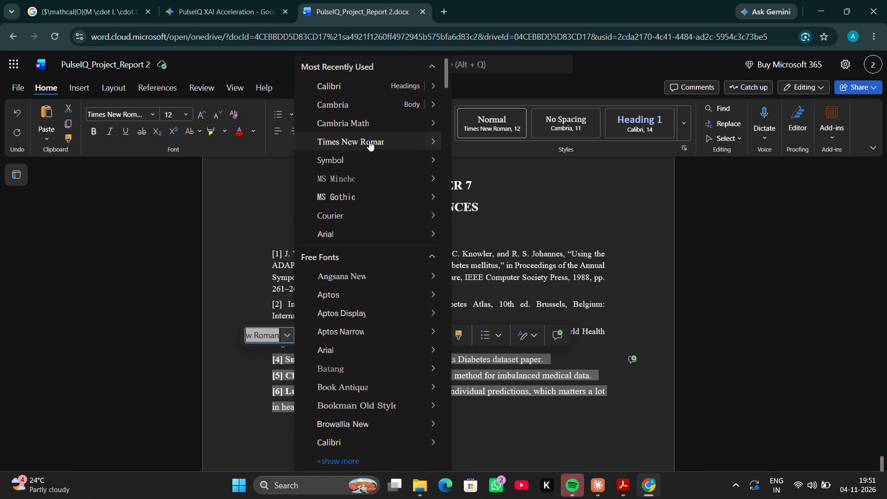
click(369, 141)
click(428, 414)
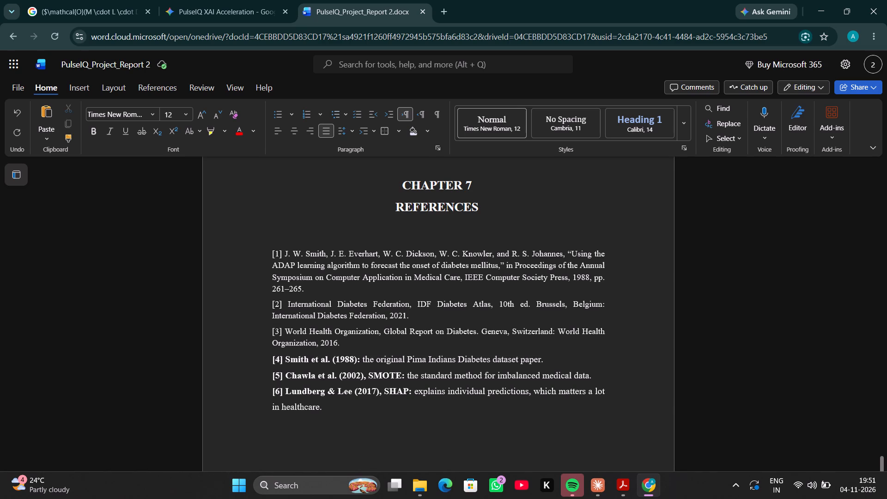
Compare the font sizes of reference [4], reference [1] and the 6.3 Concluding Remarks paragraph.
drag(361, 359, 296, 362)
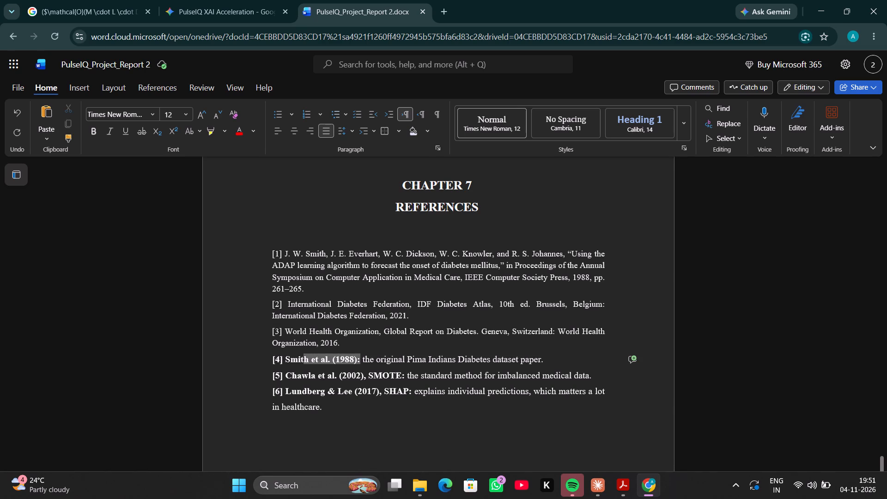
drag(296, 362, 295, 362)
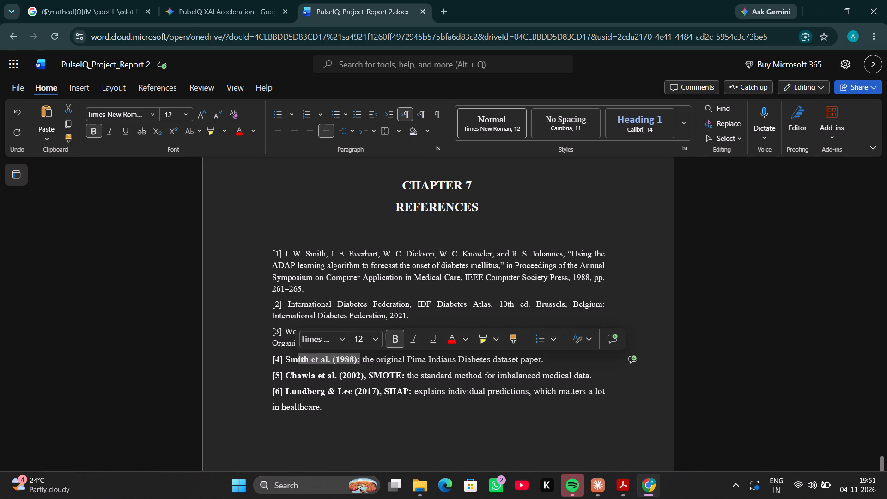
drag(270, 260, 303, 287)
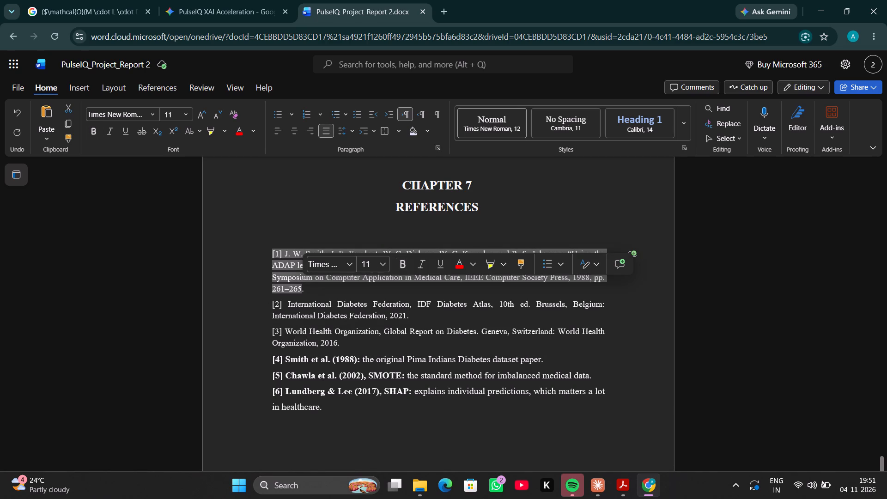
scroll(319, 382, up, 6)
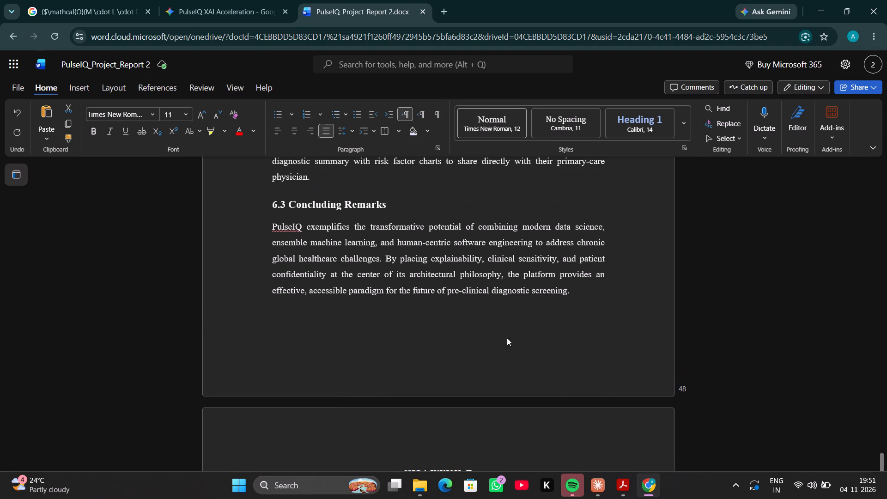
drag(586, 279, 474, 269)
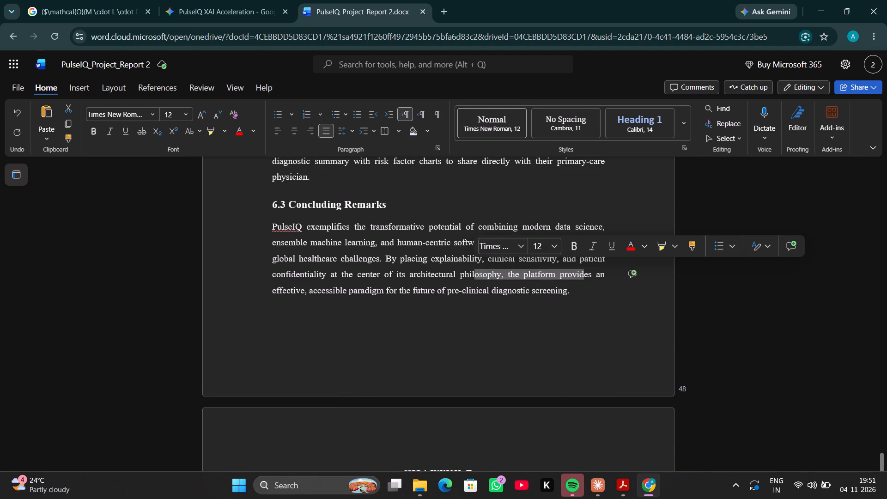
scroll(526, 400, down, 4)
scroll(408, 437, down, 1)
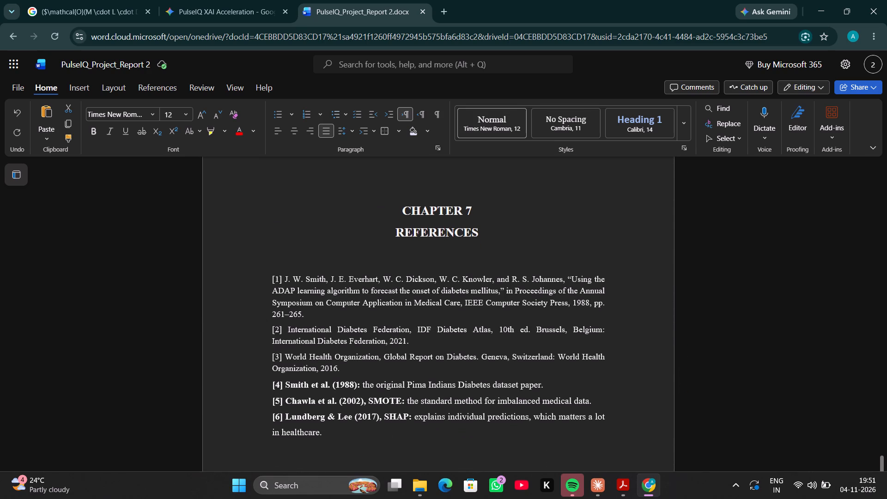
Set the font size of references [4] to [6] to 11.
drag(334, 443, 199, 369)
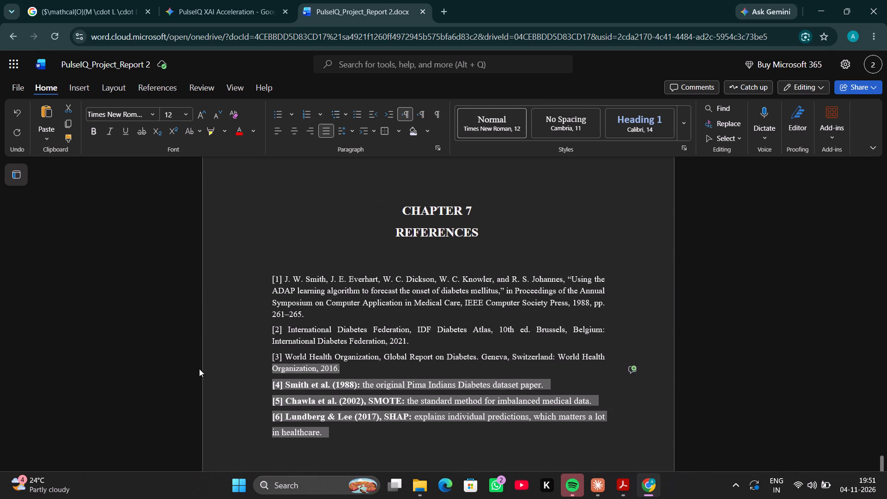
drag(199, 369, 206, 385)
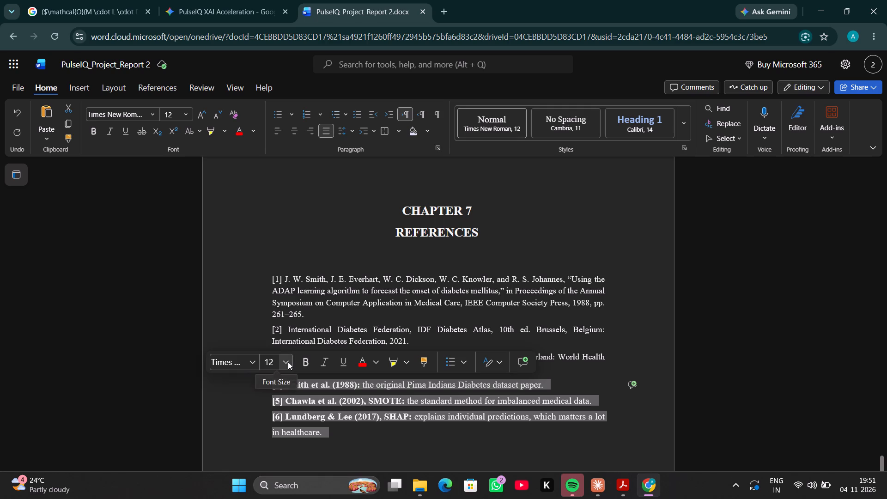
click(288, 362)
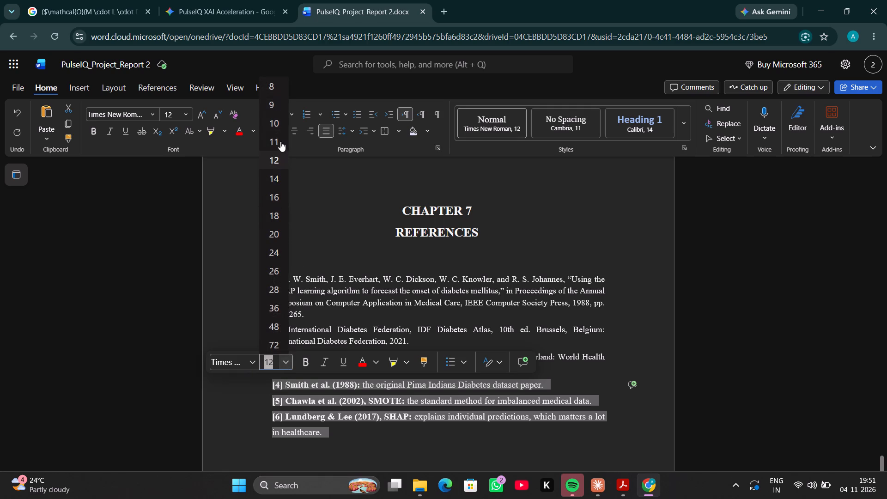
click(280, 141)
click(378, 270)
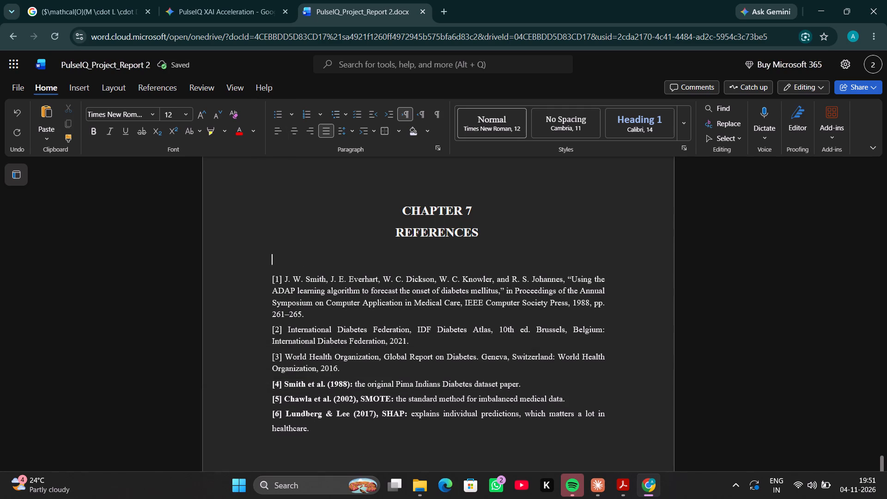
Review the report backwards from the Chapter 7 references through the Chapter 6 limitations, future scope and concluding remarks pages.
scroll(378, 270, up, 7)
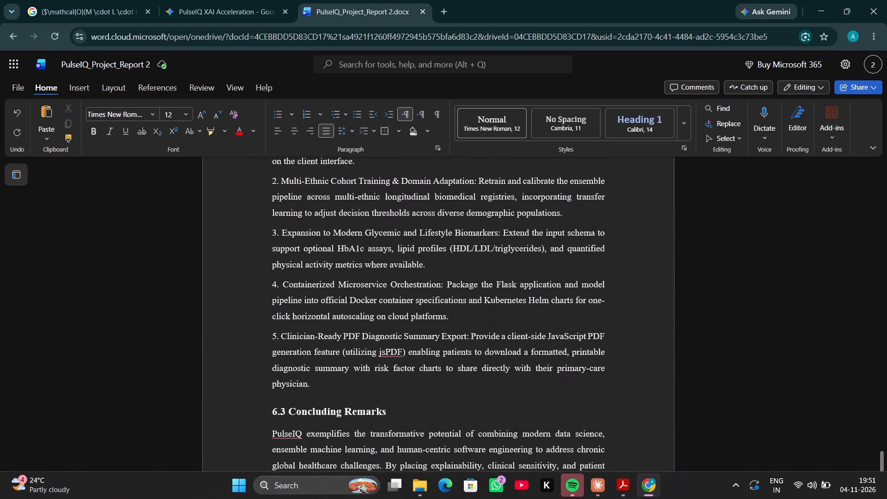
scroll(378, 270, up, 9)
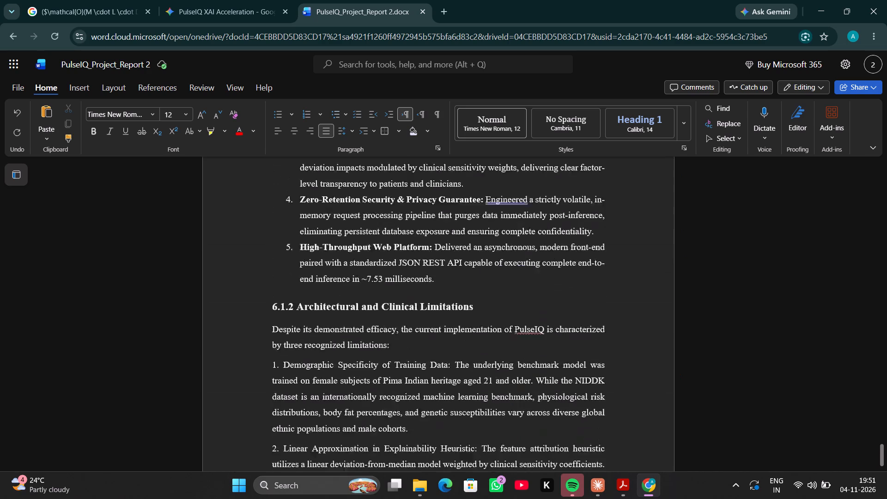
scroll(378, 270, up, 4)
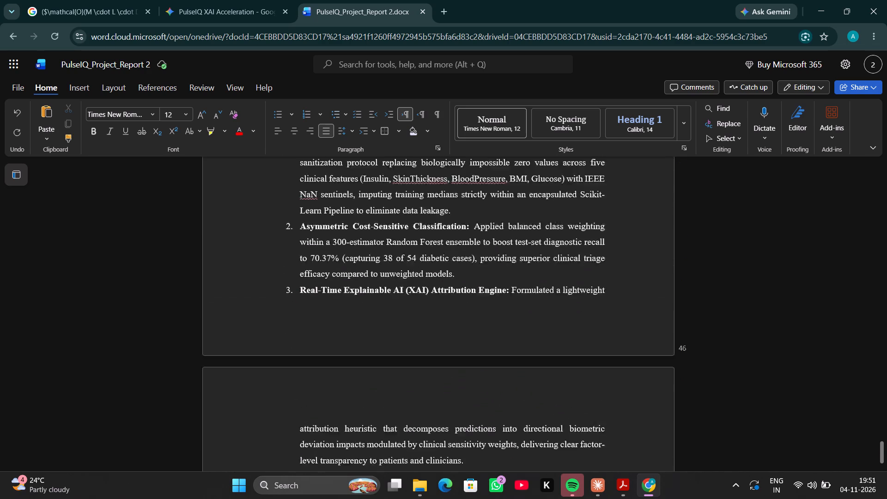
scroll(378, 270, up, 1)
scroll(378, 270, down, 16)
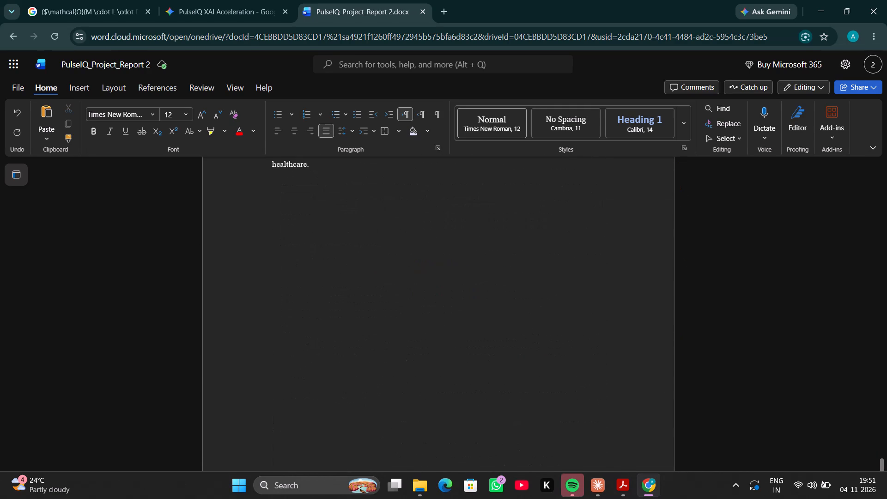
scroll(378, 270, up, 8)
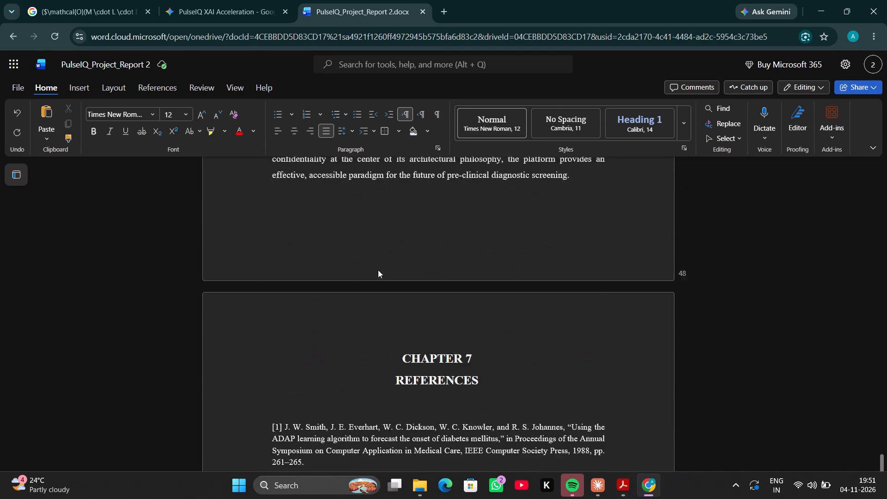
scroll(378, 270, up, 10)
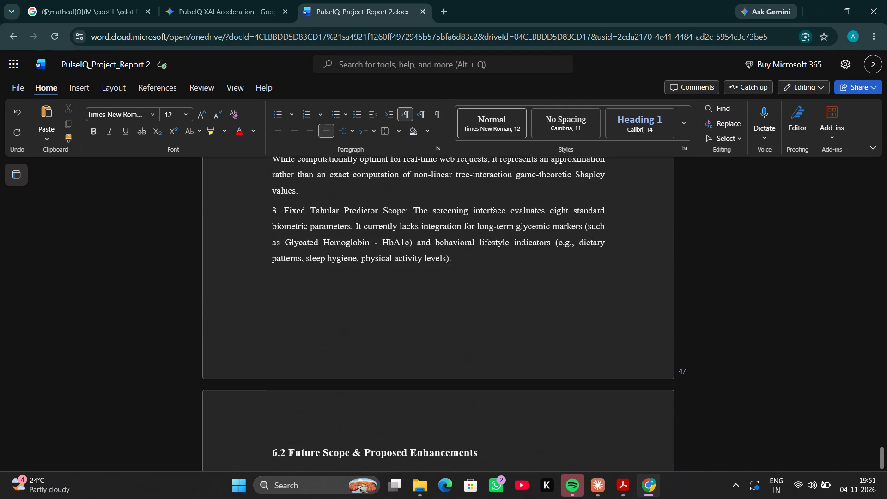
scroll(378, 270, up, 8)
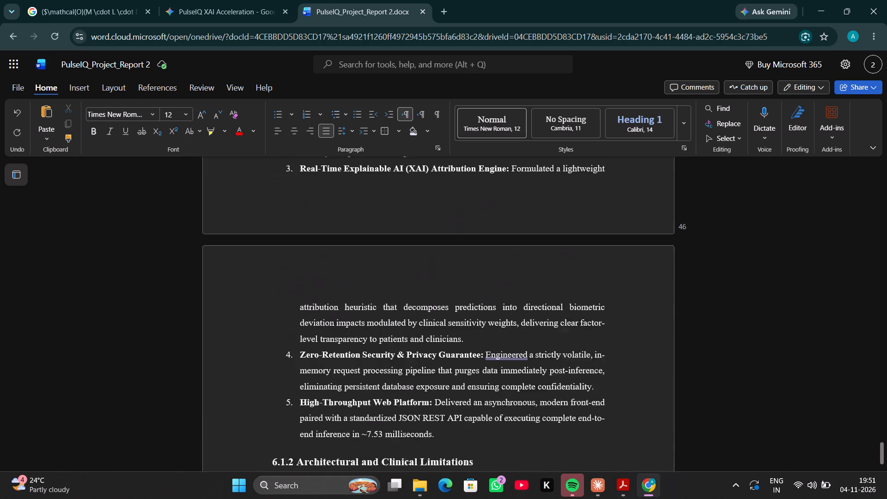
scroll(378, 270, up, 5)
Review the Chapter 5 results pages backwards, checking the layout of their tables, figures and text, to the end of Chapter 4.
scroll(378, 270, up, 8)
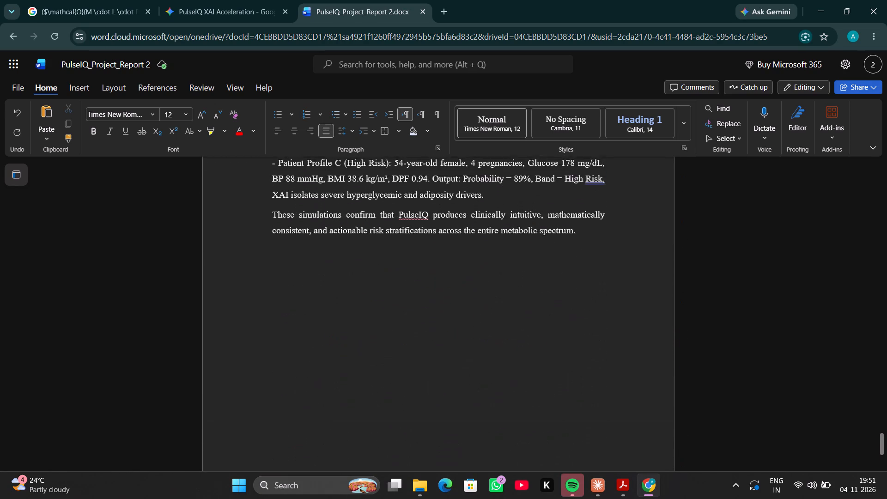
scroll(378, 270, up, 11)
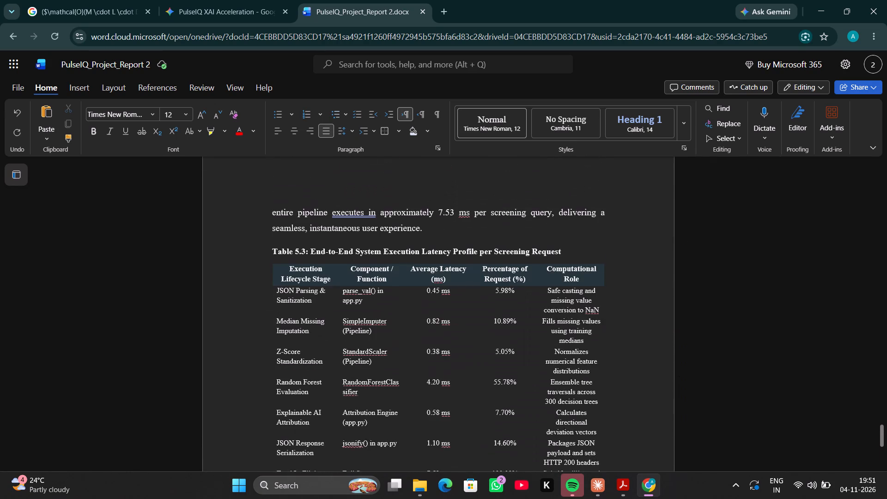
scroll(378, 270, up, 15)
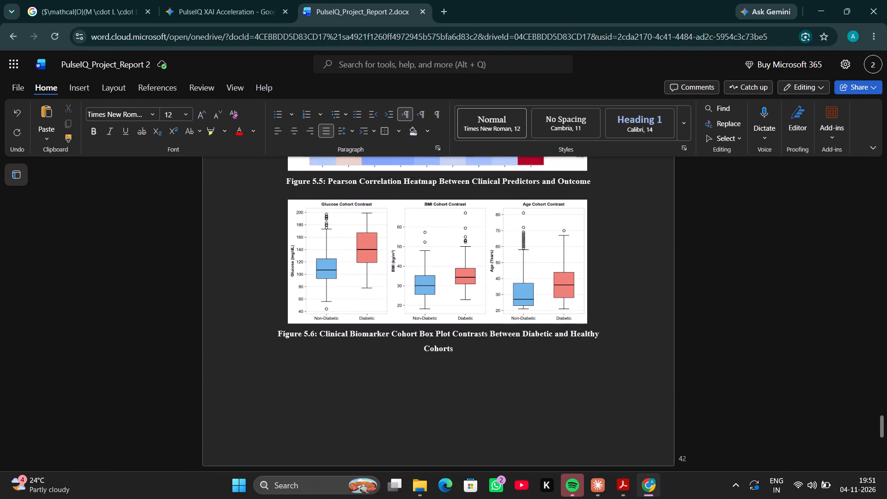
scroll(378, 270, up, 13)
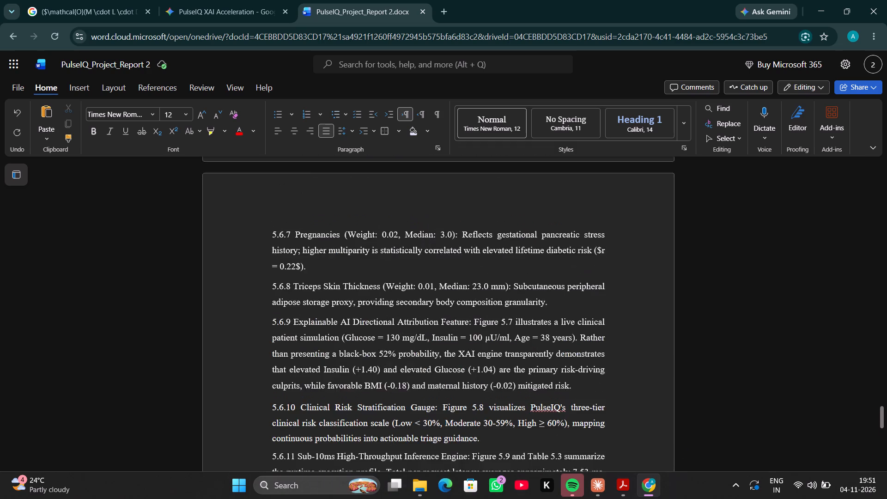
scroll(378, 270, up, 18)
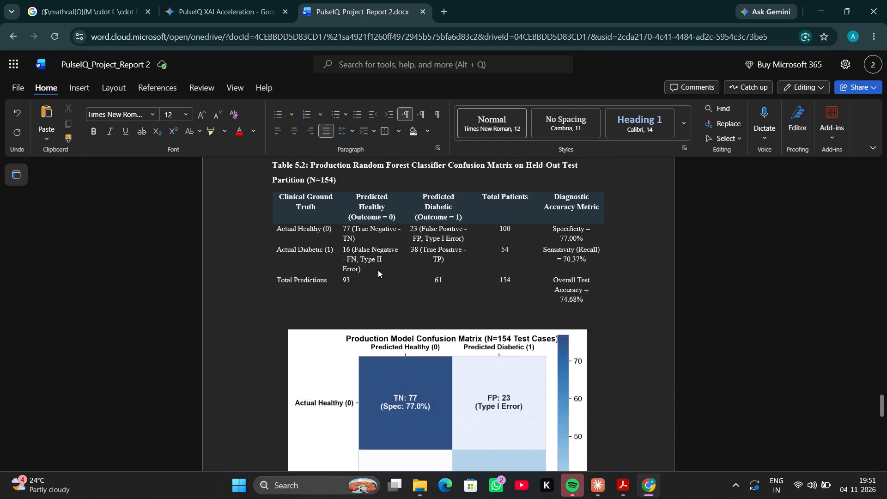
scroll(378, 270, up, 17)
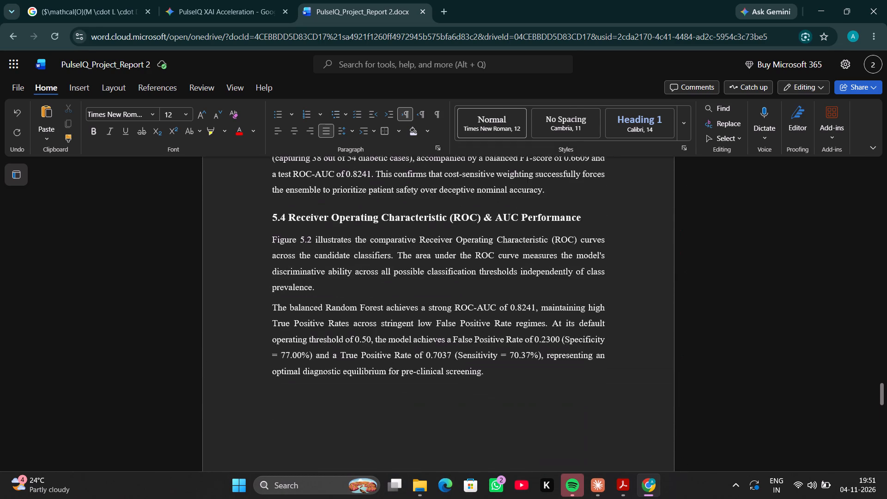
scroll(378, 270, up, 16)
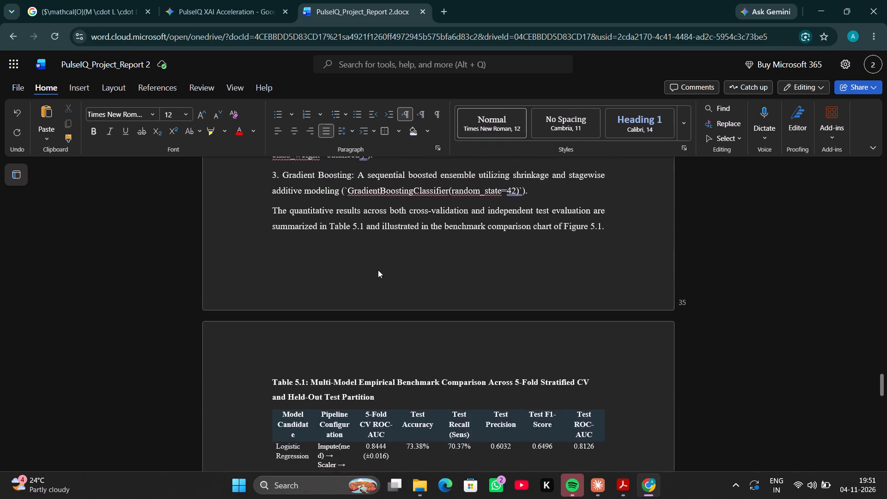
scroll(378, 270, up, 14)
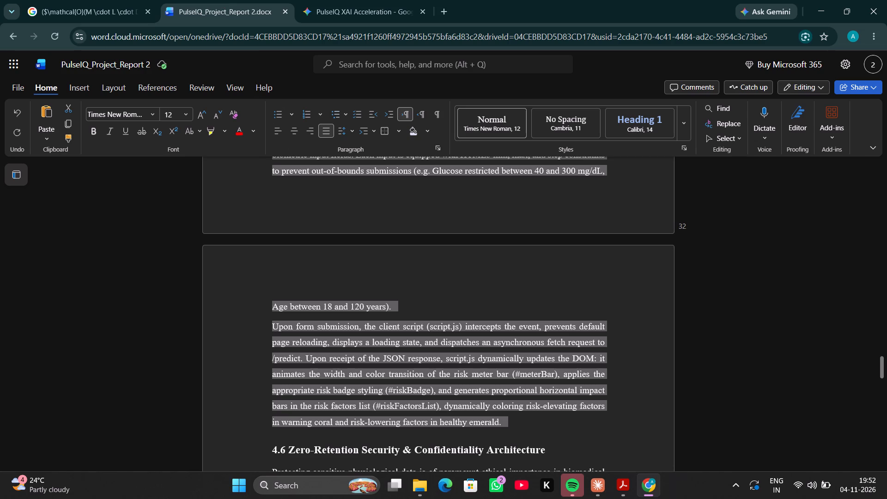
key(ctrl+v)
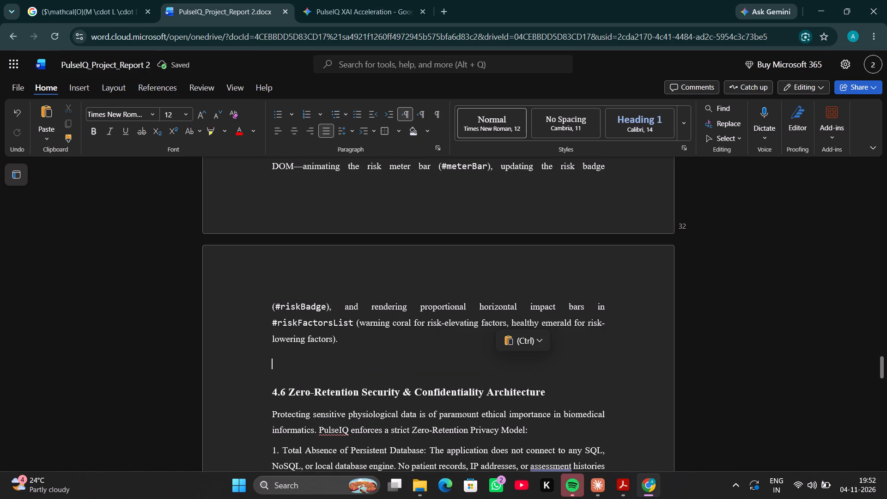
click(268, 389)
key(BackSpace)
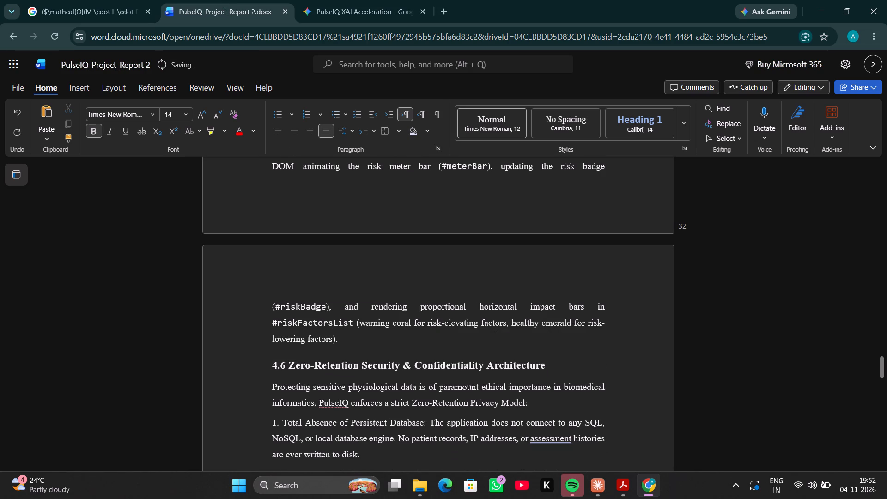
Set all of the shortened section 4.5 body text to Times New Roman.
scroll(275, 389, up, 2)
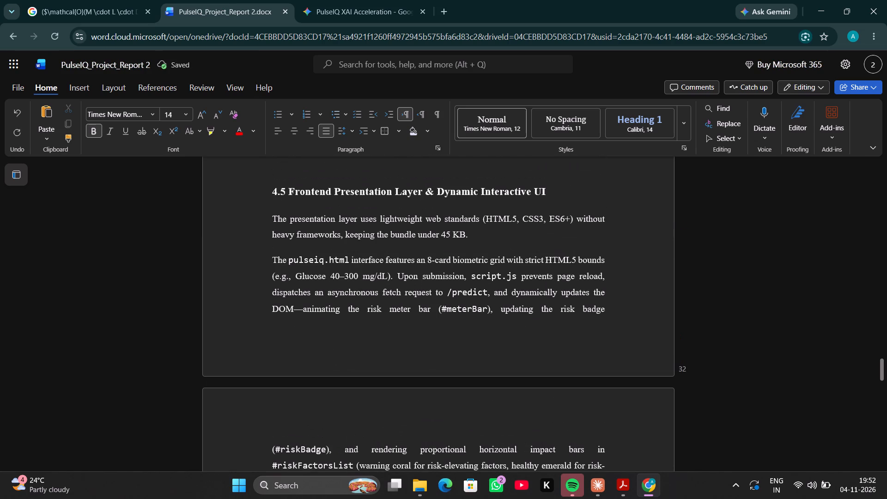
click(265, 234)
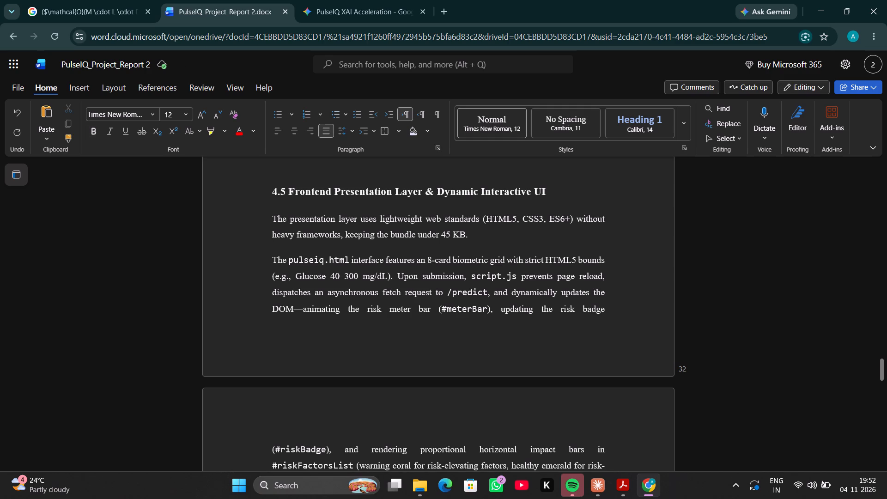
drag(273, 212, 549, 434)
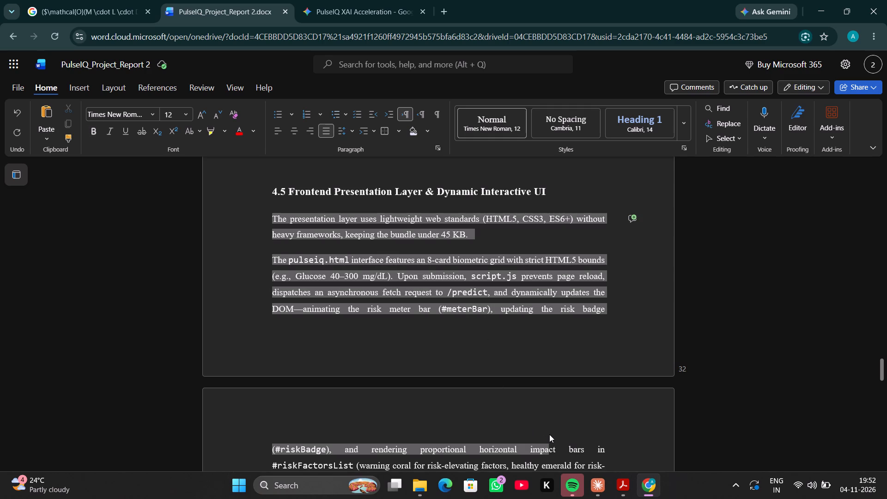
drag(549, 434, 581, 417)
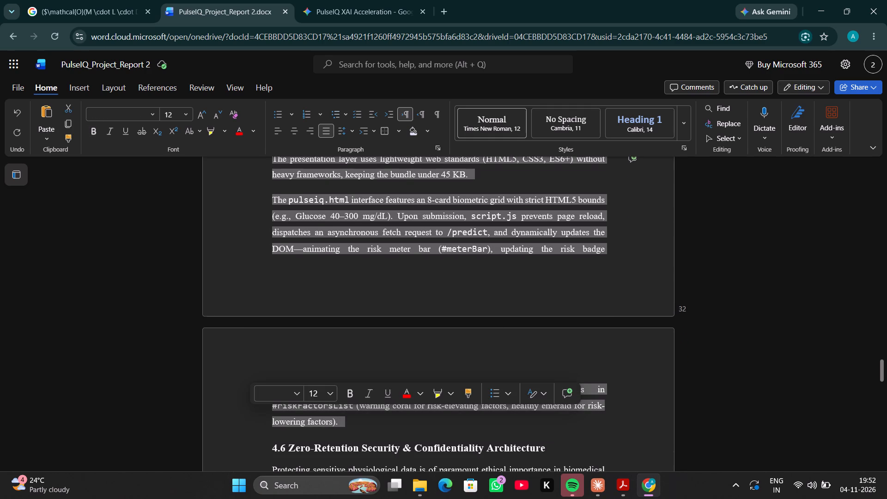
click(295, 394)
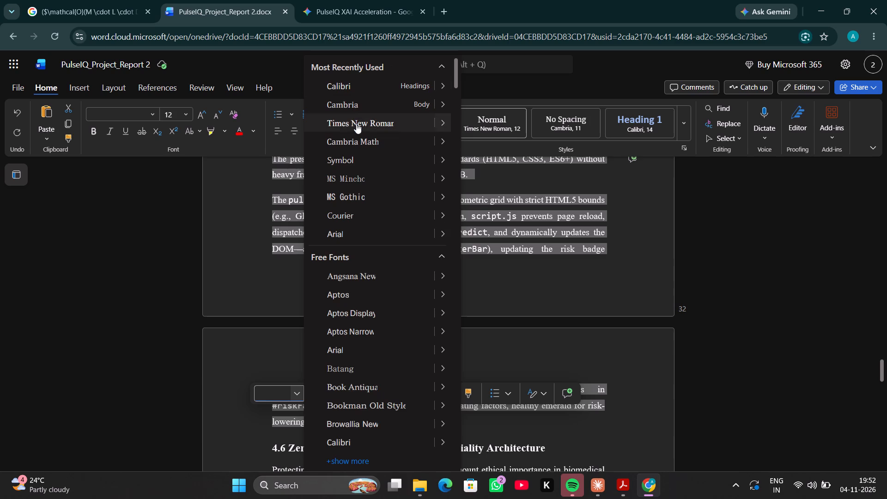
click(356, 124)
click(306, 347)
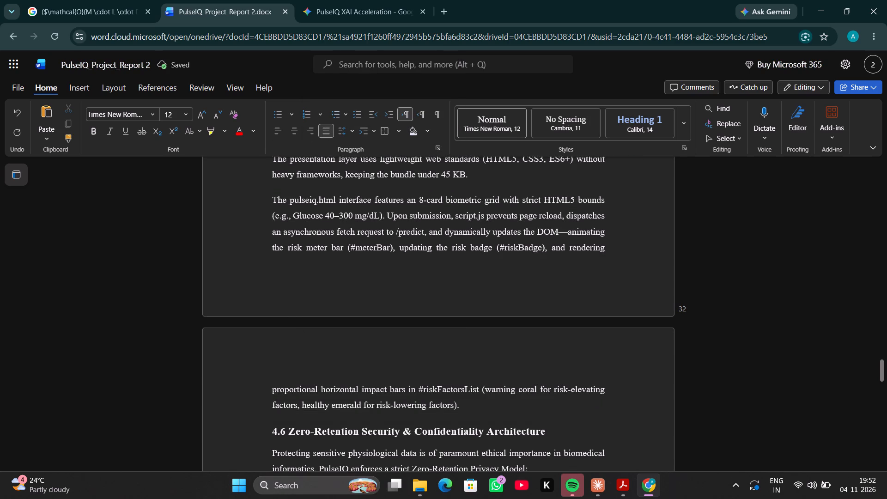
Set the font size of all the shortened section 4.5 body text to 11.
drag(269, 457, 348, 454)
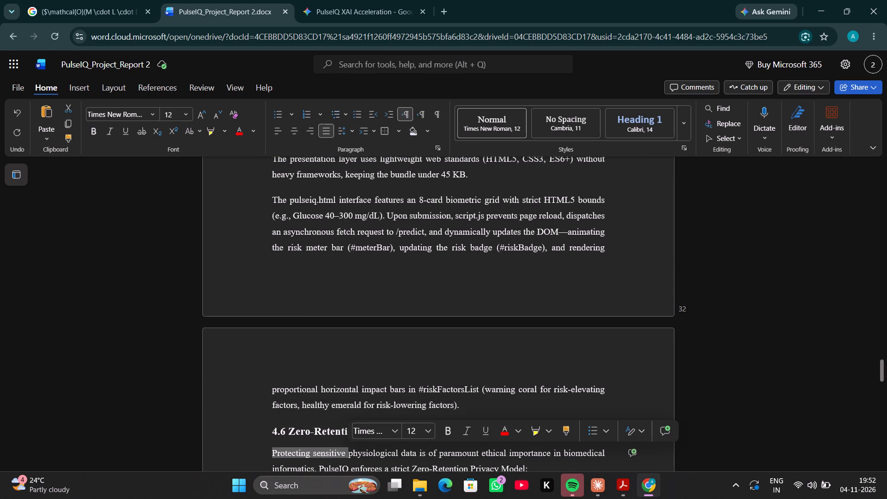
click(249, 217)
scroll(249, 217, up, 1)
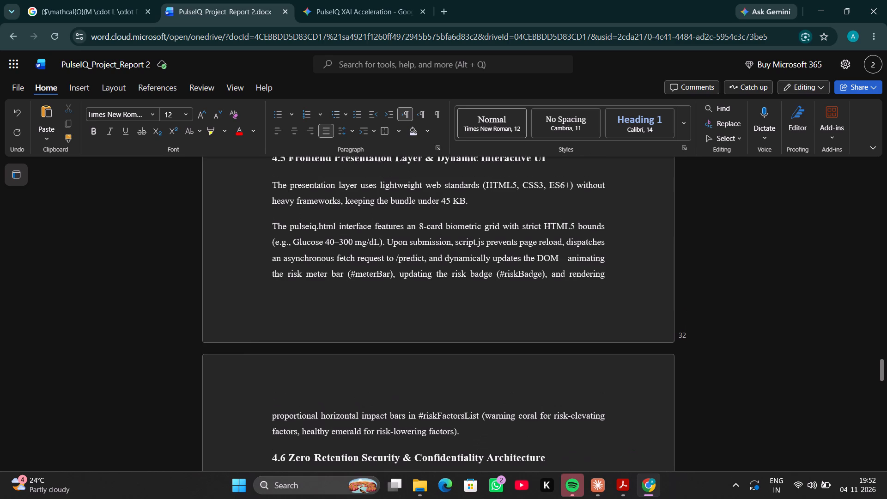
drag(265, 191, 508, 398)
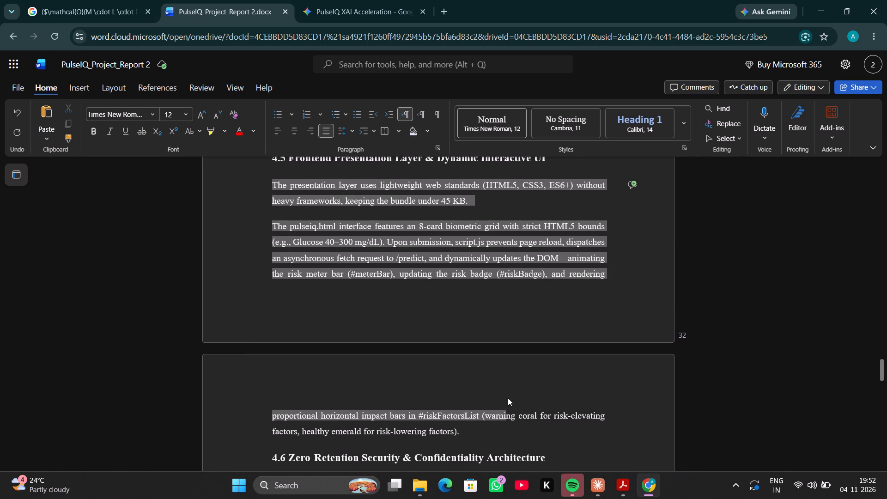
drag(508, 398, 494, 437)
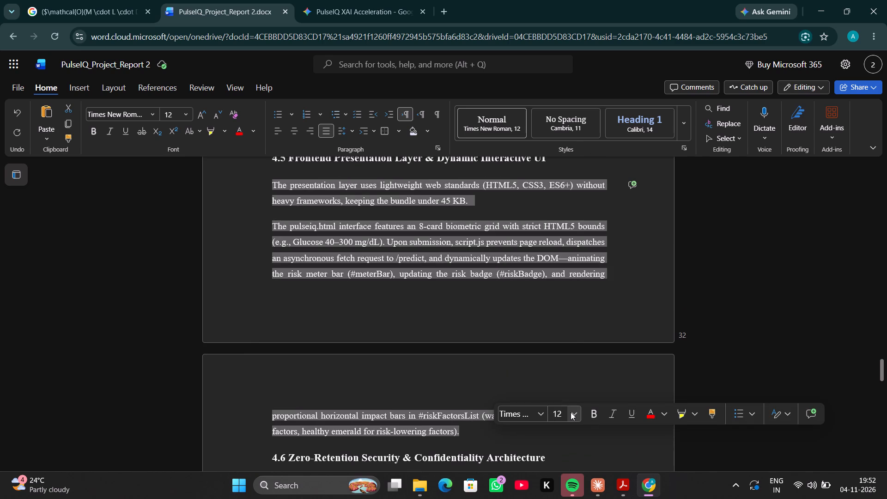
click(571, 412)
click(571, 195)
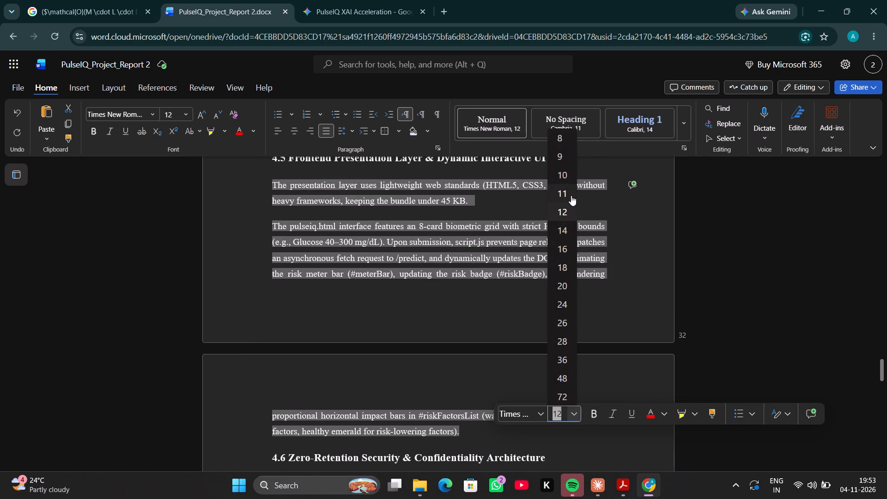
scroll(457, 352, down, 1)
right_click(457, 352)
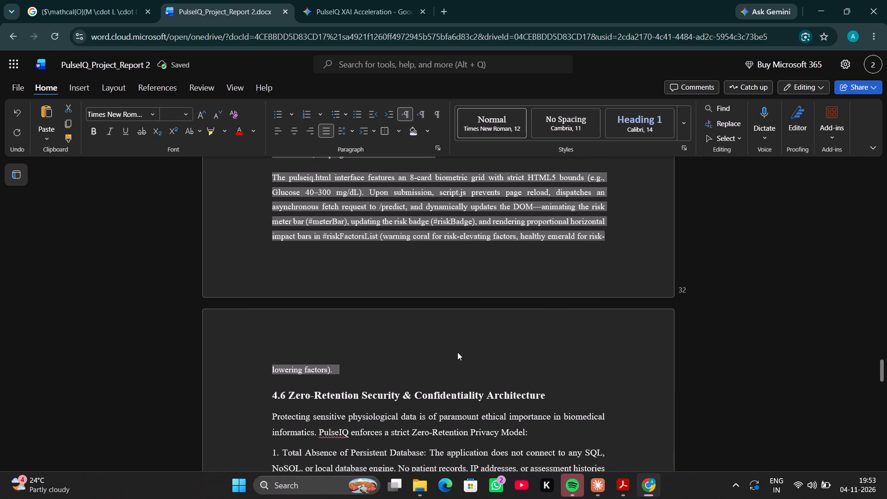
click(341, 369)
click(341, 369)
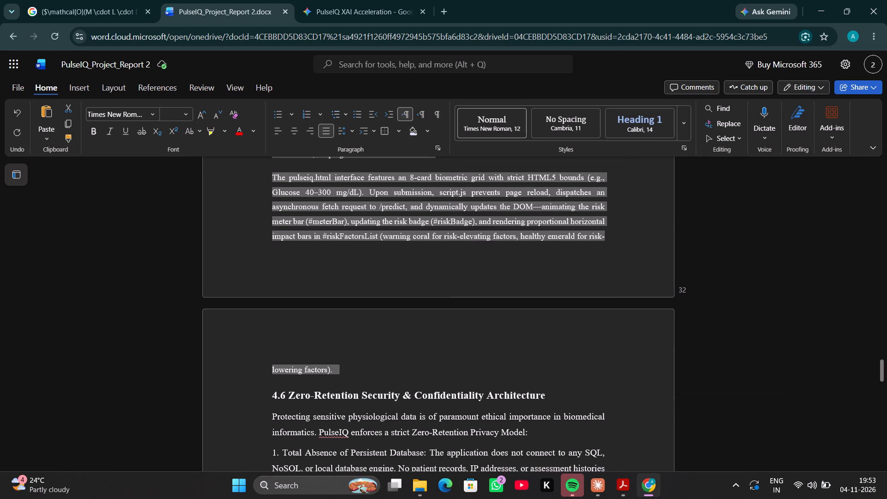
Skim the pages from section 4.6 forward through Chapters 5 and 6 to the Chapter 7 references.
scroll(290, 386, down, 6)
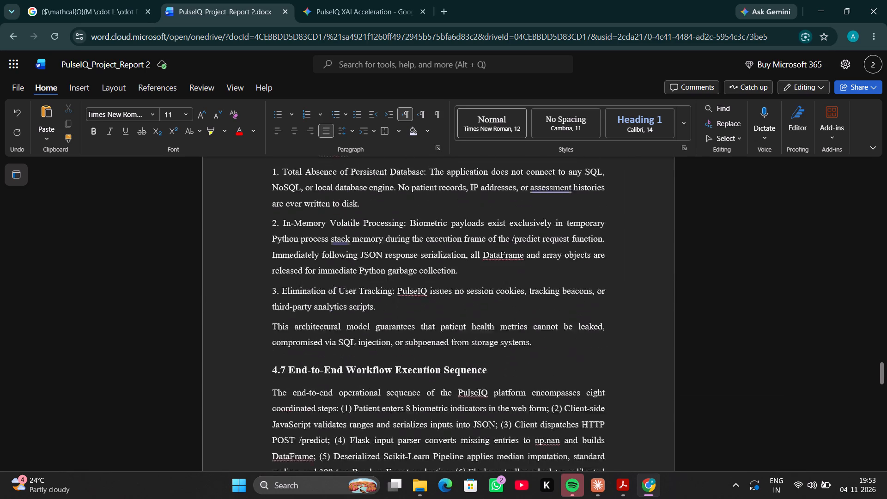
scroll(290, 386, down, 11)
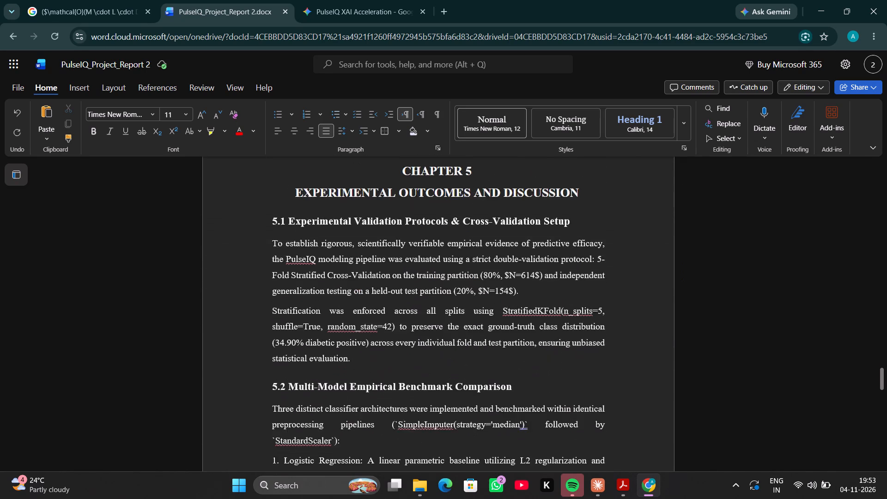
scroll(290, 386, down, 12)
scroll(290, 386, down, 14)
scroll(290, 386, down, 11)
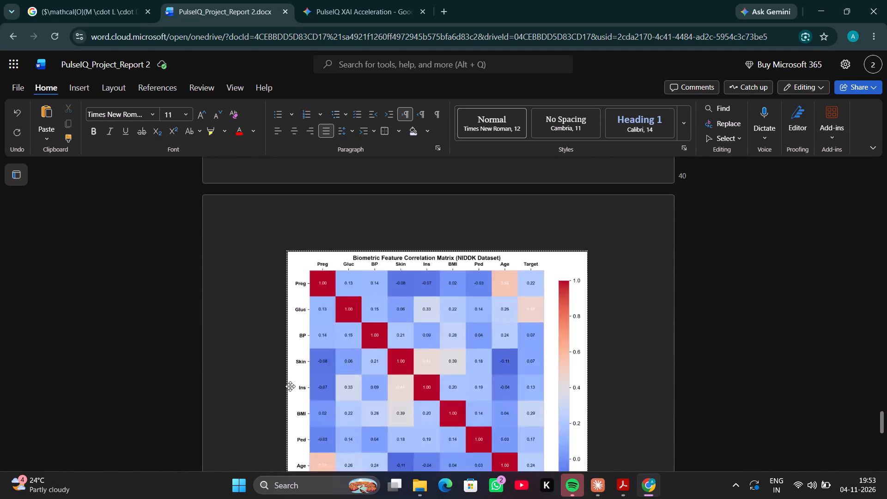
scroll(290, 386, down, 10)
scroll(290, 386, down, 12)
scroll(290, 386, down, 9)
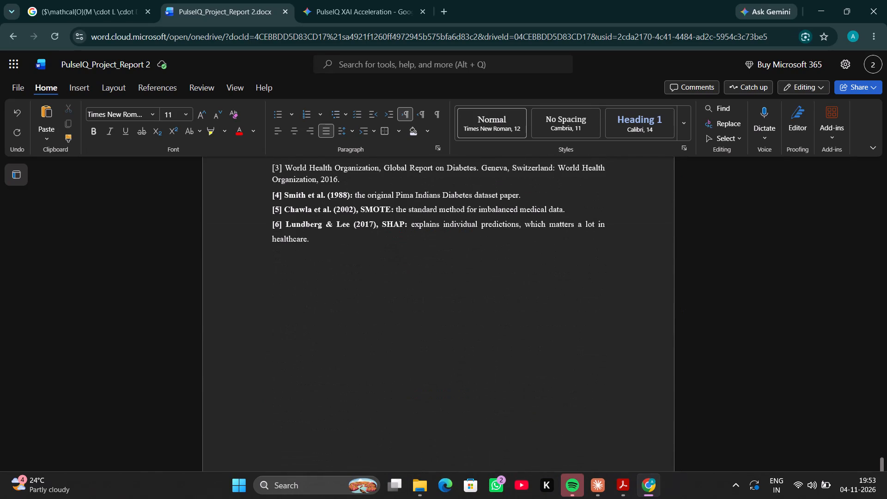
Review the pages backwards from the Chapter 7 references to section 5.6, looking for layout gaps and long passages.
scroll(290, 386, up, 6)
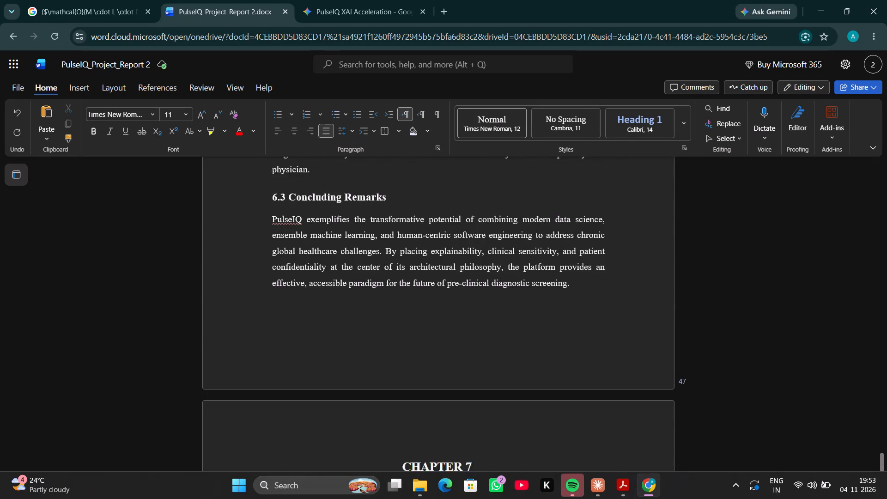
scroll(290, 386, up, 5)
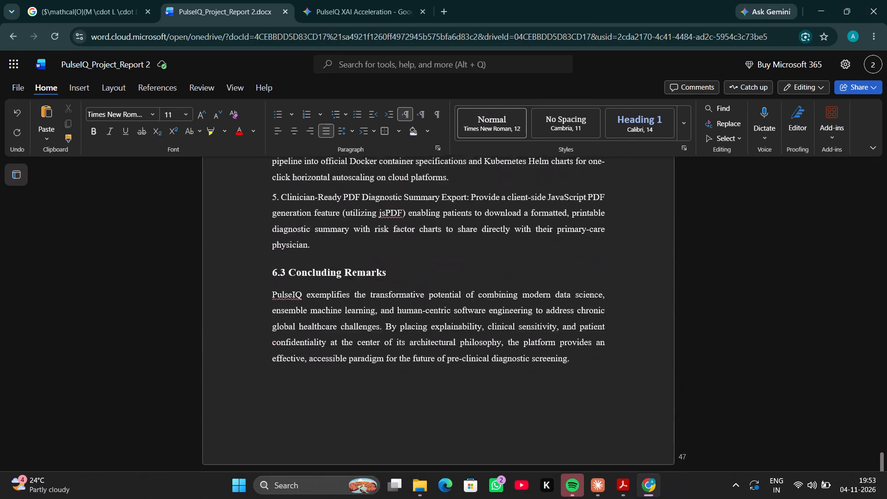
scroll(290, 386, up, 8)
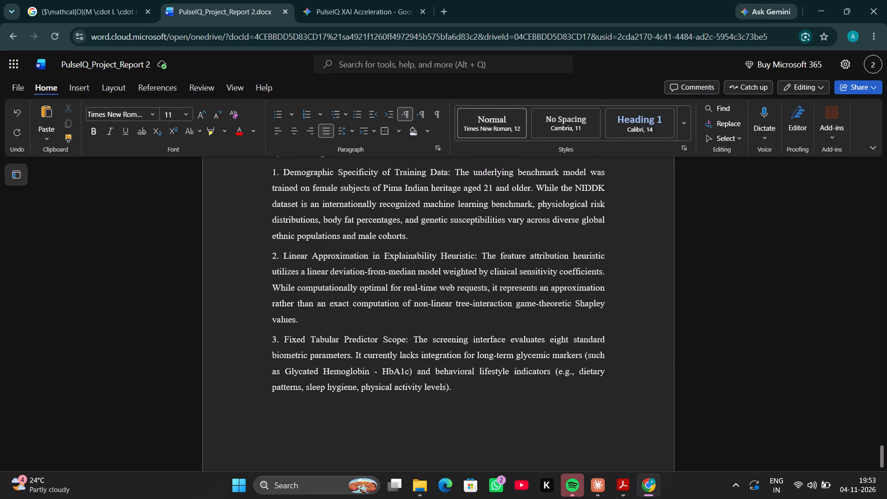
scroll(290, 386, up, 12)
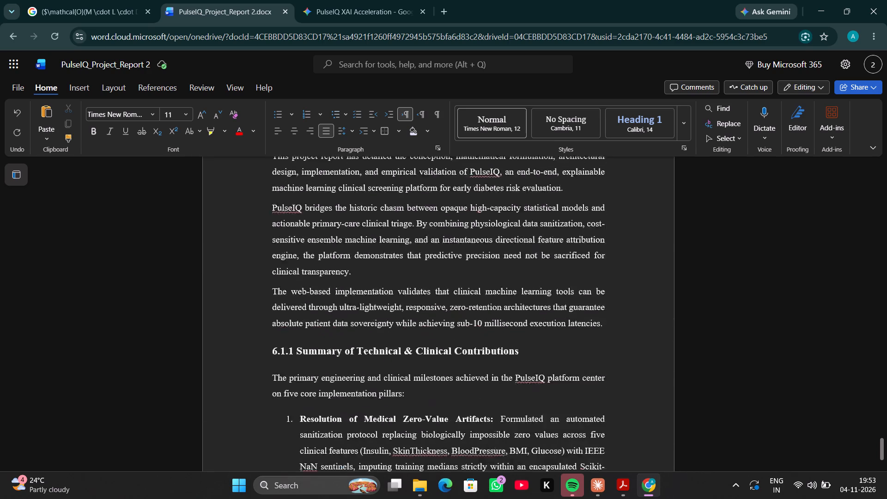
scroll(290, 386, up, 10)
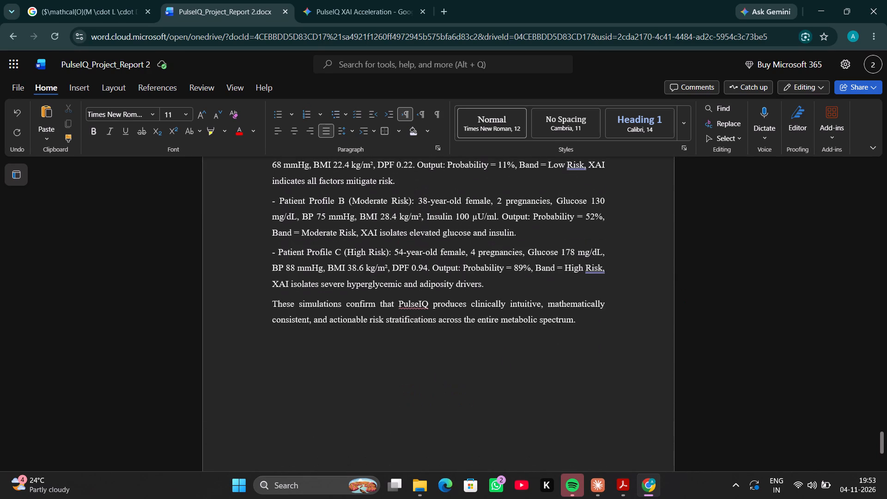
scroll(290, 386, up, 5)
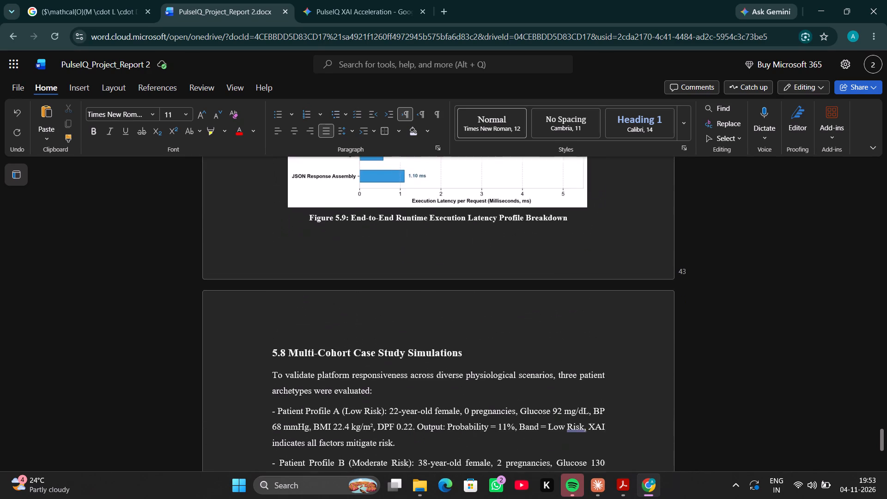
scroll(290, 386, up, 13)
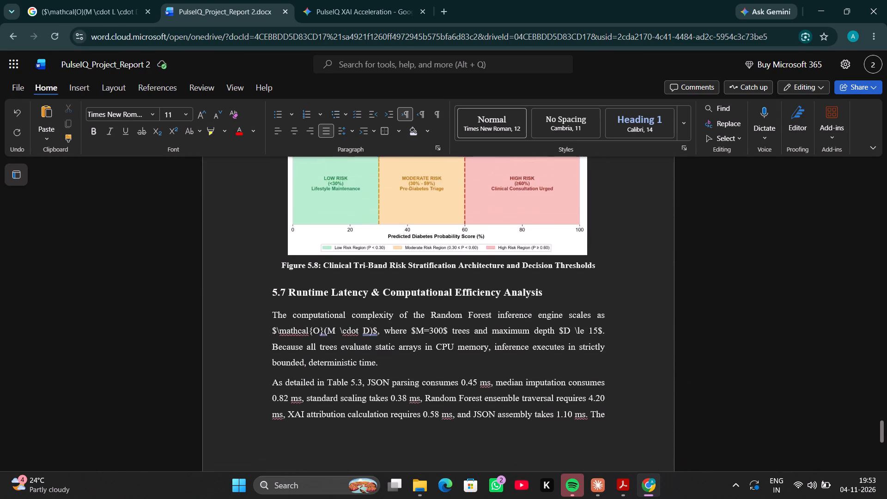
scroll(290, 386, up, 17)
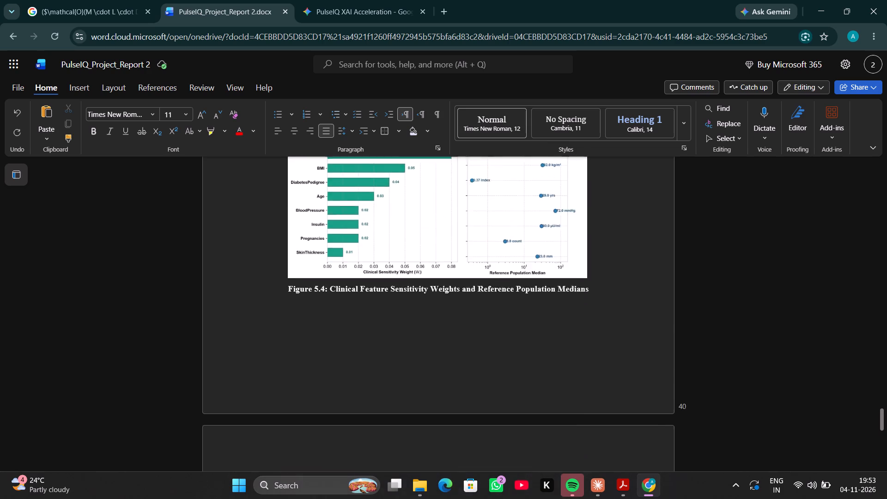
scroll(290, 386, up, 19)
scroll(290, 386, down, 2)
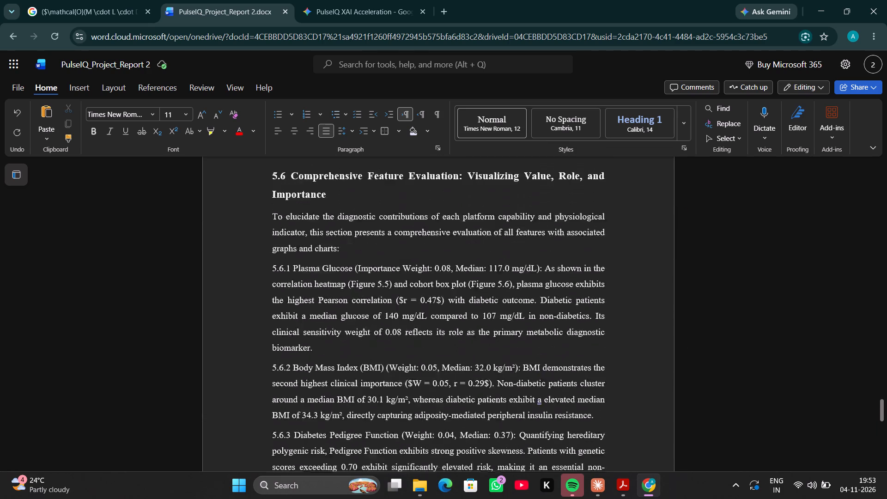
scroll(290, 386, down, 11)
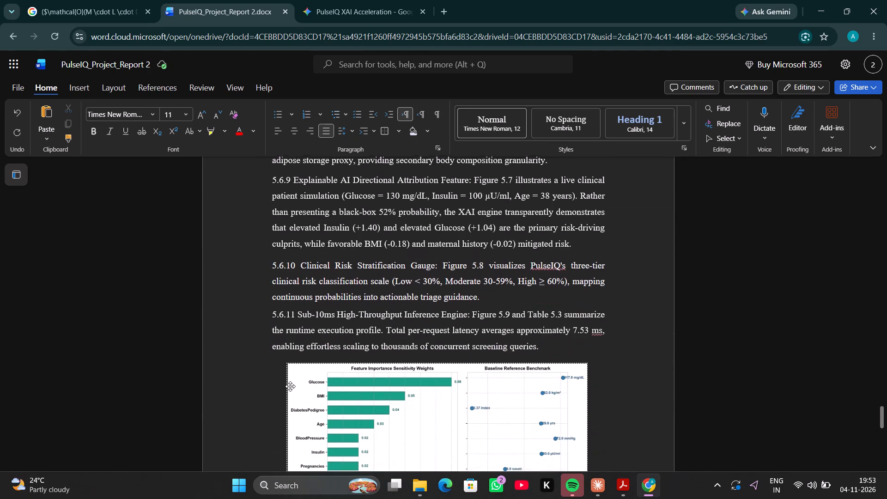
scroll(290, 386, down, 1)
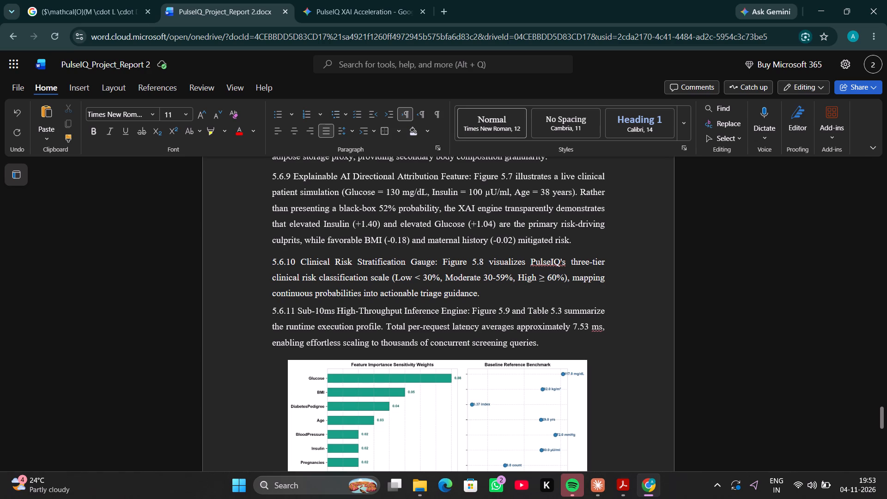
drag(550, 338, 249, 180)
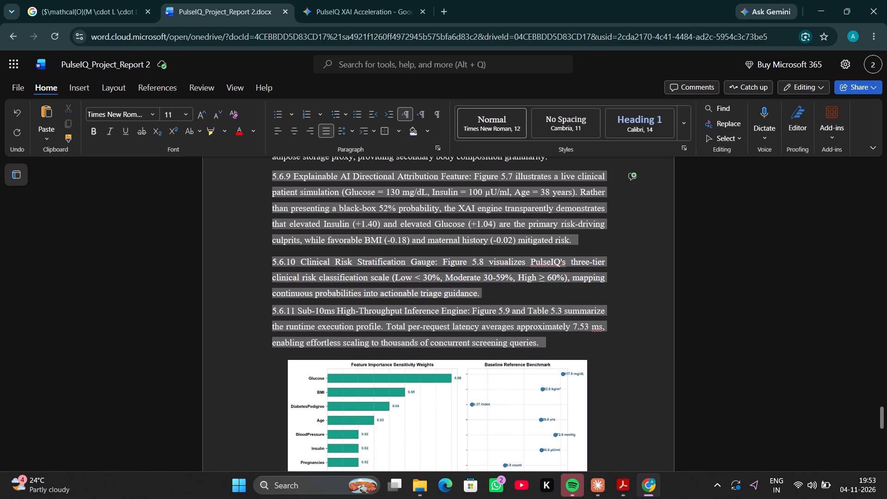
drag(249, 180, 265, 146)
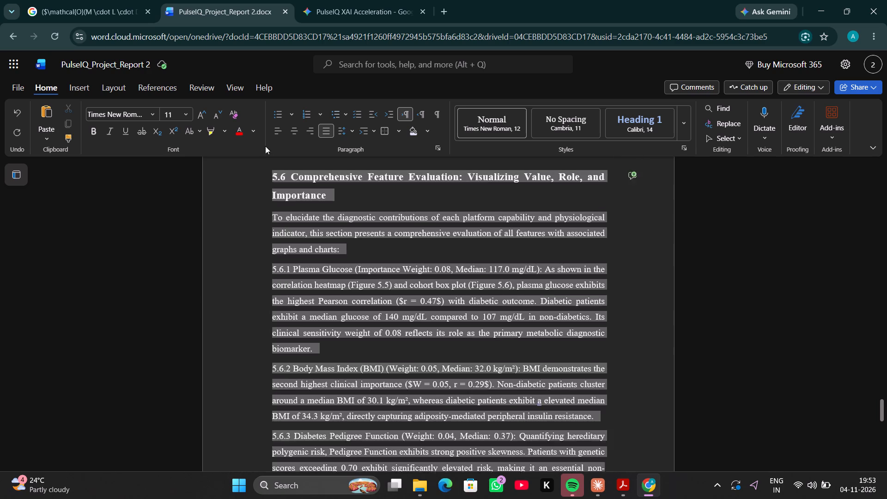
drag(265, 146, 261, 461)
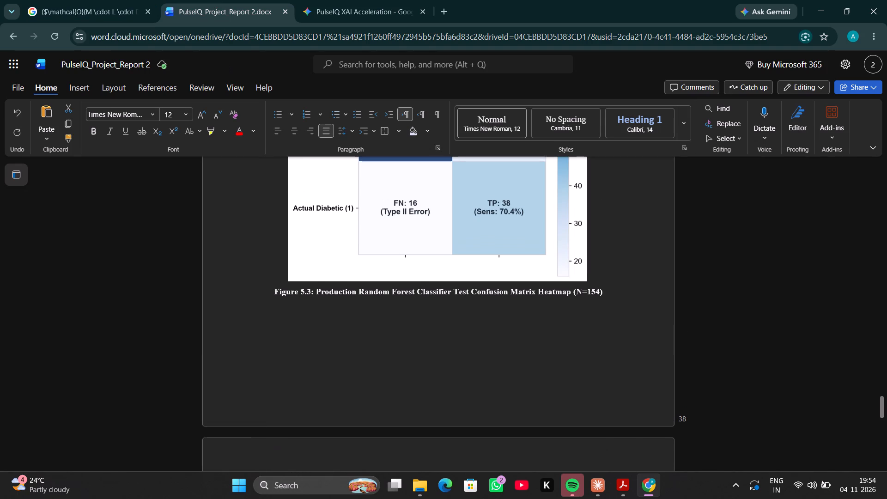
scroll(282, 200, up, 1)
click(18, 91)
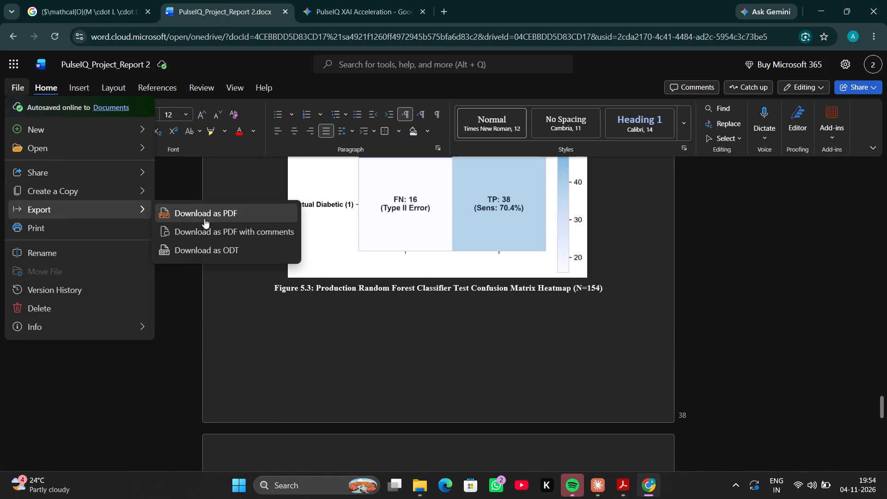
click(204, 219)
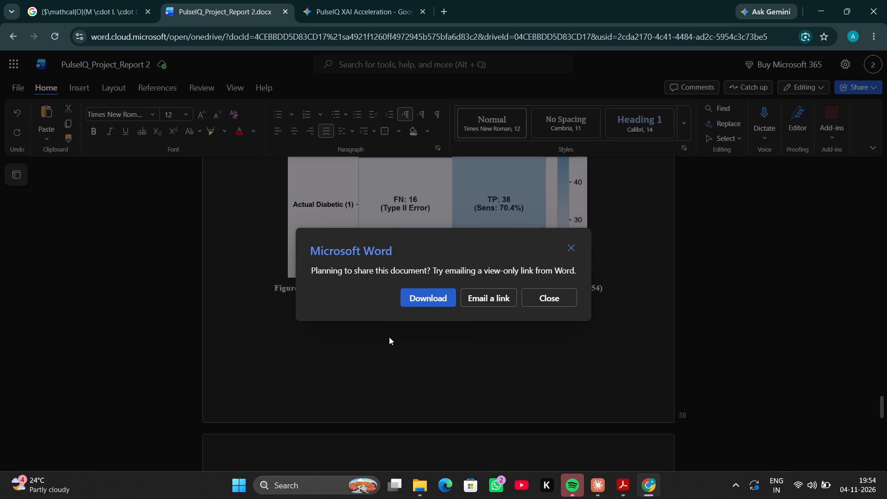
click(429, 302)
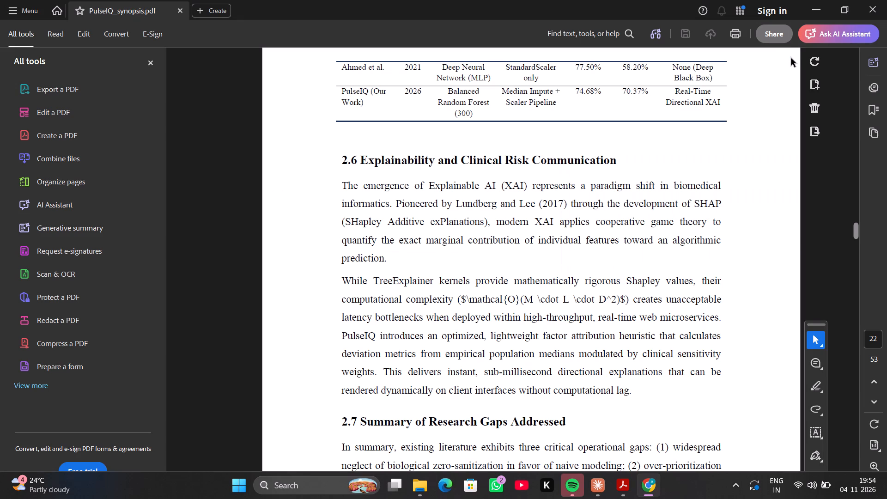
Close all open PDF documents in Adobe Acrobat.
click(876, 0)
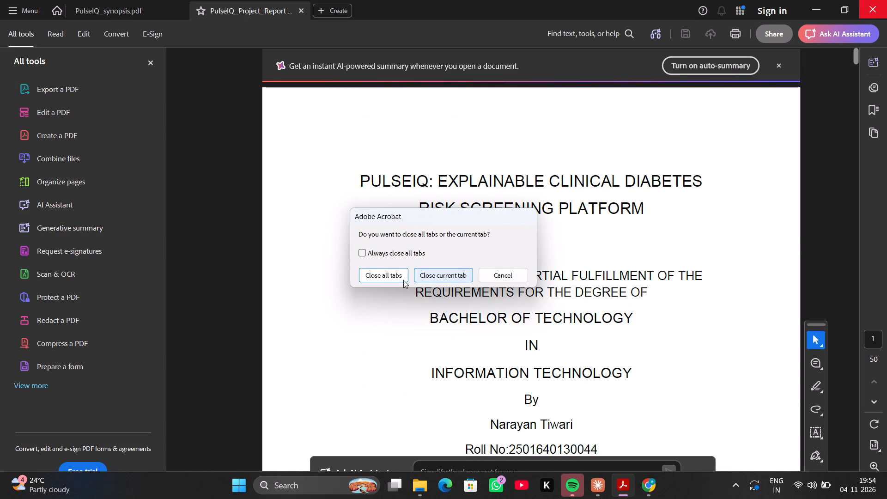
click(390, 278)
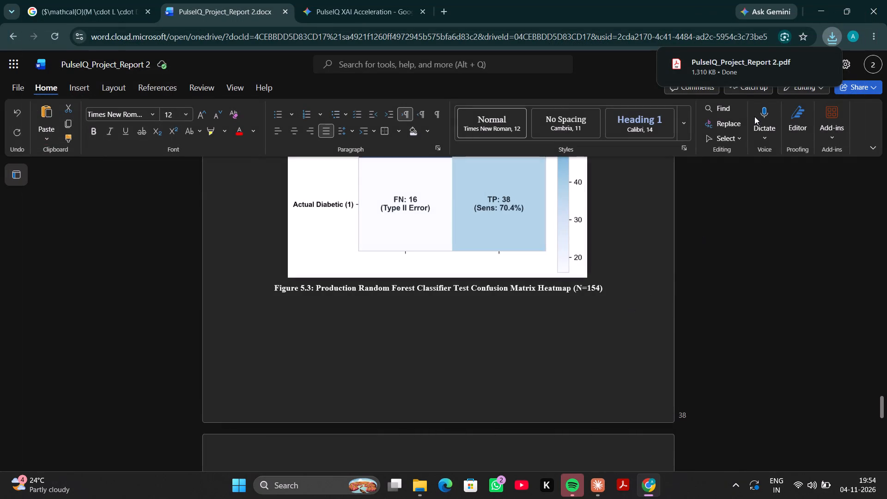
Open the downloaded PulseIQ_Project_Report 2.pdf in the browser and review the title, declaration, acknowledgement and certificate pages.
click(750, 73)
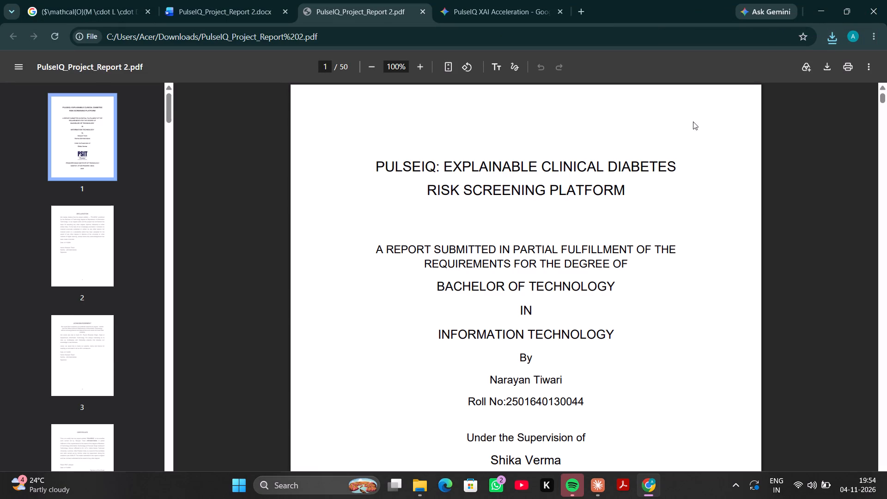
scroll(609, 175, down, 5)
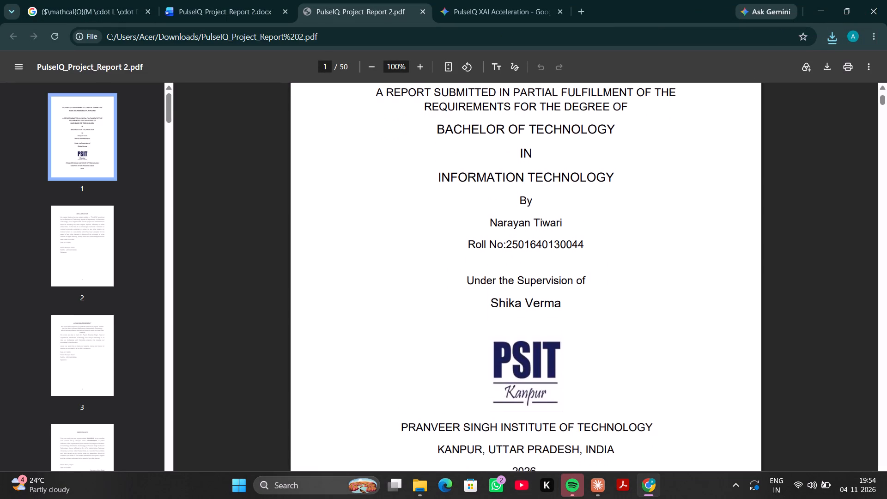
scroll(609, 175, down, 10)
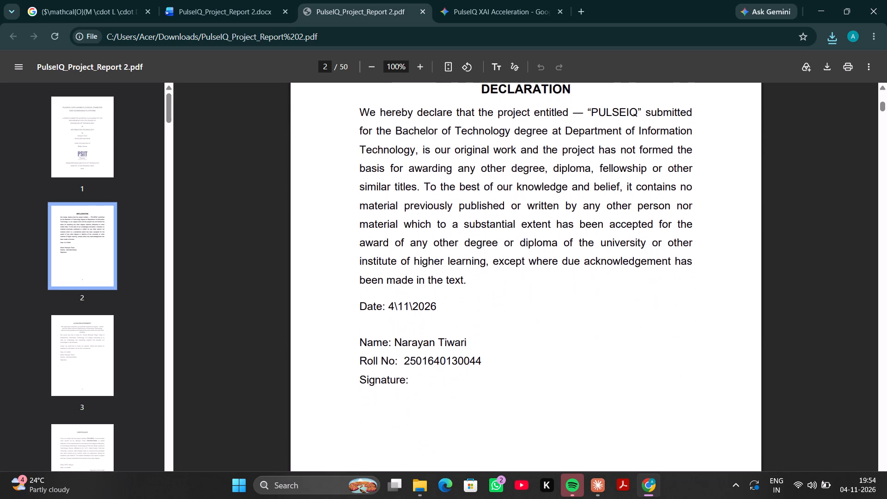
scroll(609, 175, down, 6)
scroll(609, 175, up, 1)
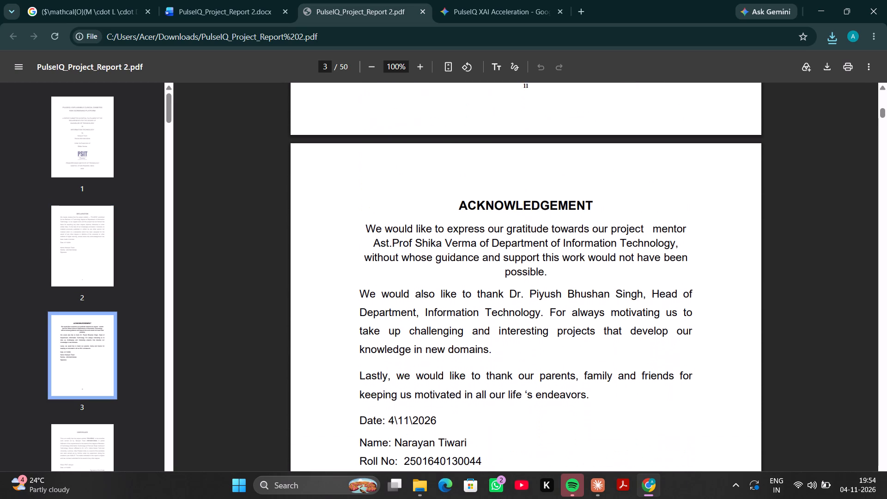
scroll(609, 175, up, 4)
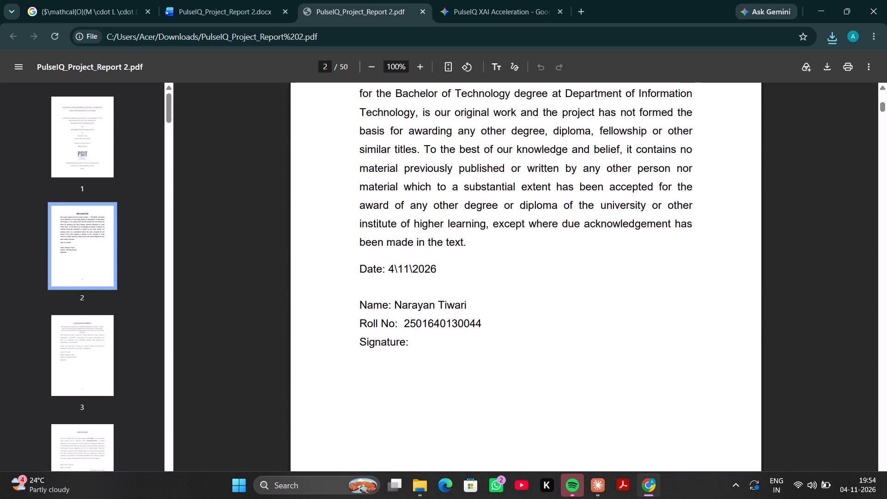
scroll(609, 175, up, 1)
scroll(609, 175, down, 12)
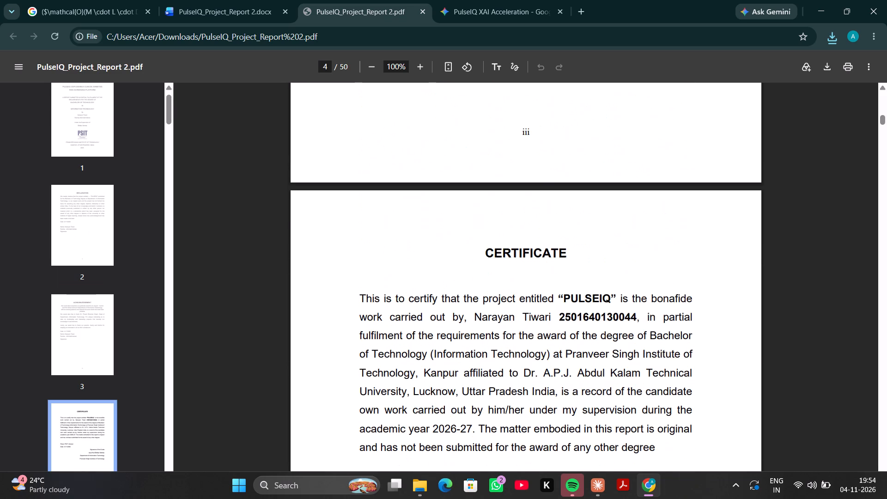
scroll(609, 175, down, 8)
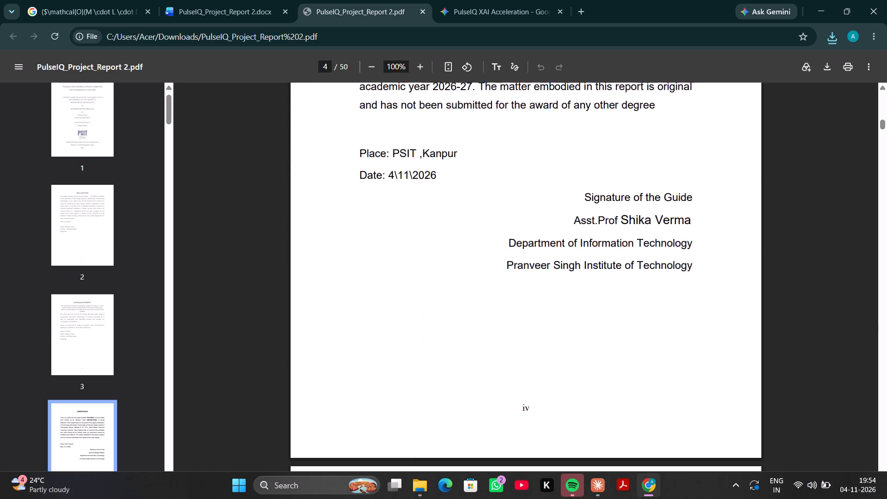
Review the PDF from the abstract through the contents, table and figure lists, and Chapter 1 to the start of Chapter 2.
scroll(609, 175, down, 16)
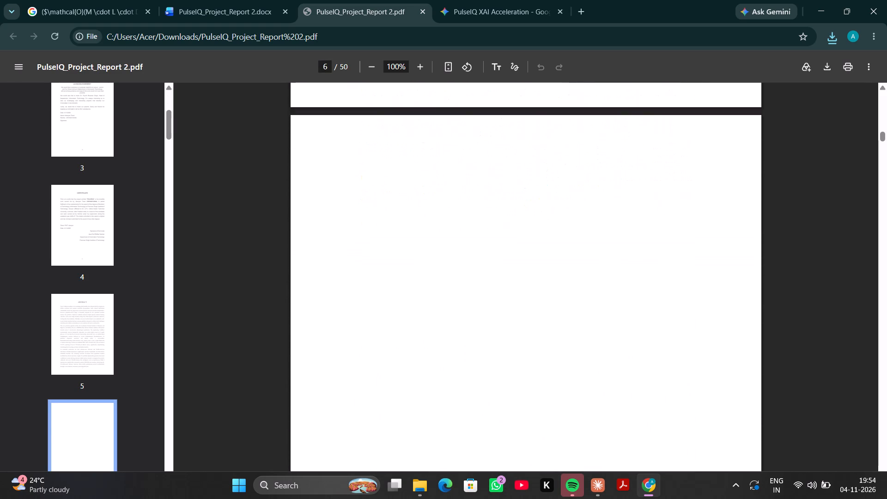
scroll(609, 175, down, 5)
scroll(609, 175, up, 4)
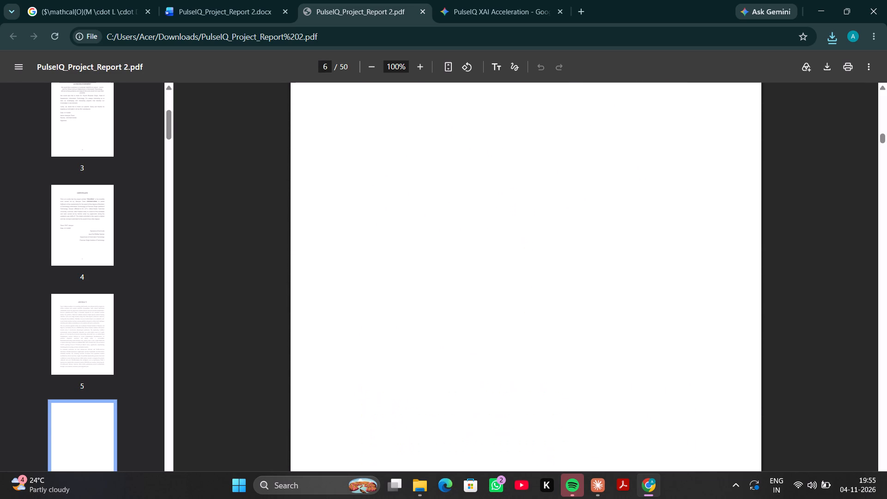
scroll(609, 175, up, 3)
scroll(609, 175, down, 9)
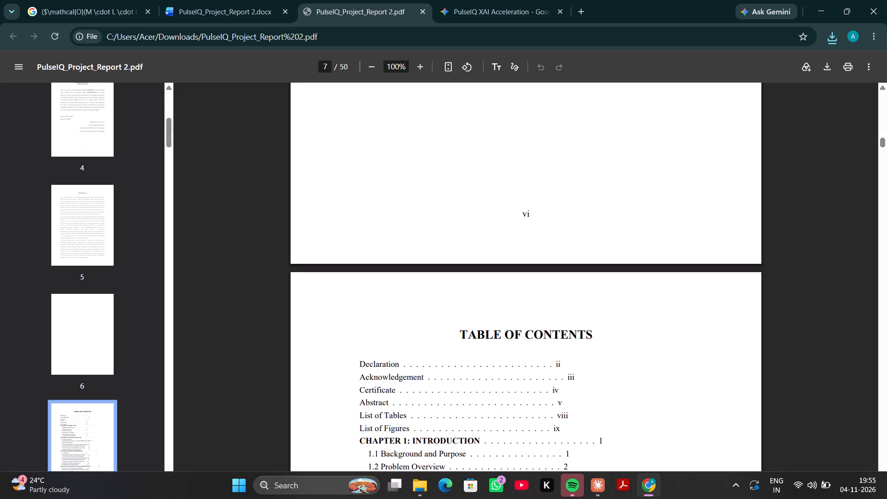
scroll(609, 175, down, 14)
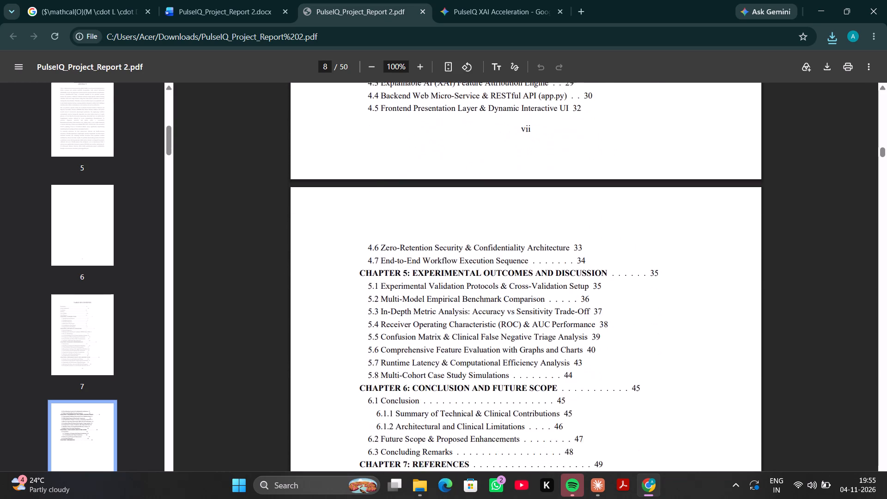
scroll(609, 175, down, 14)
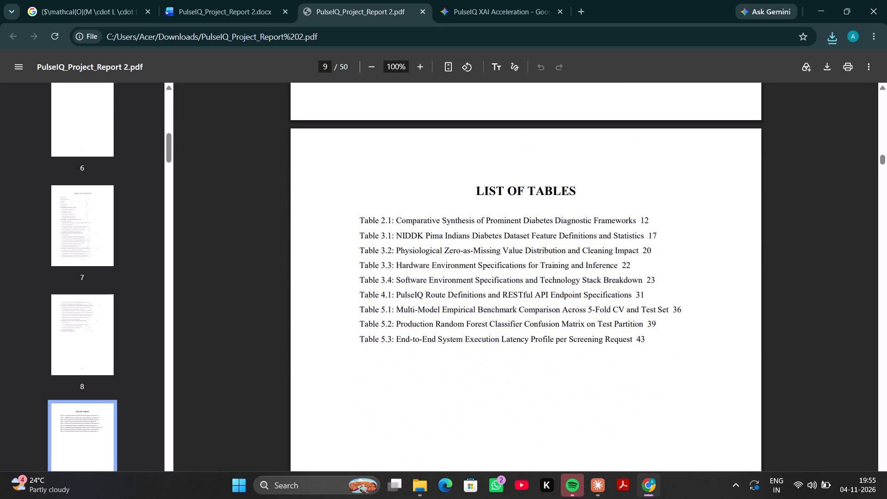
scroll(609, 175, down, 14)
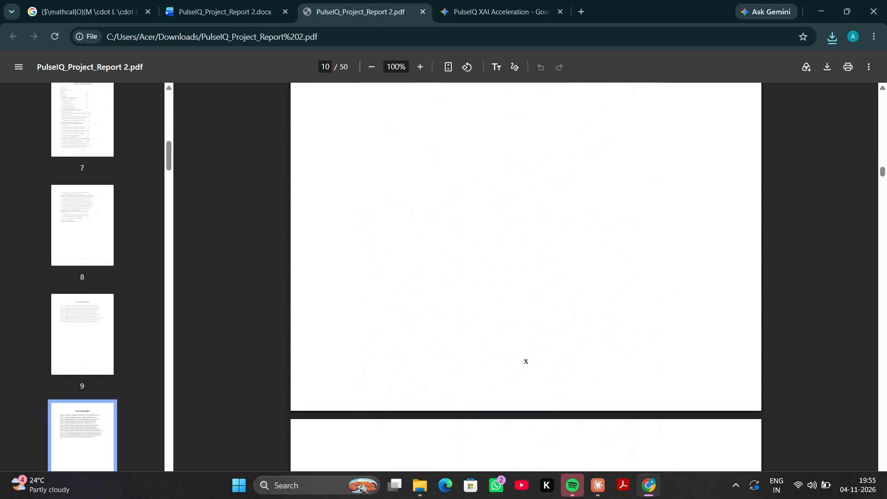
scroll(609, 175, down, 16)
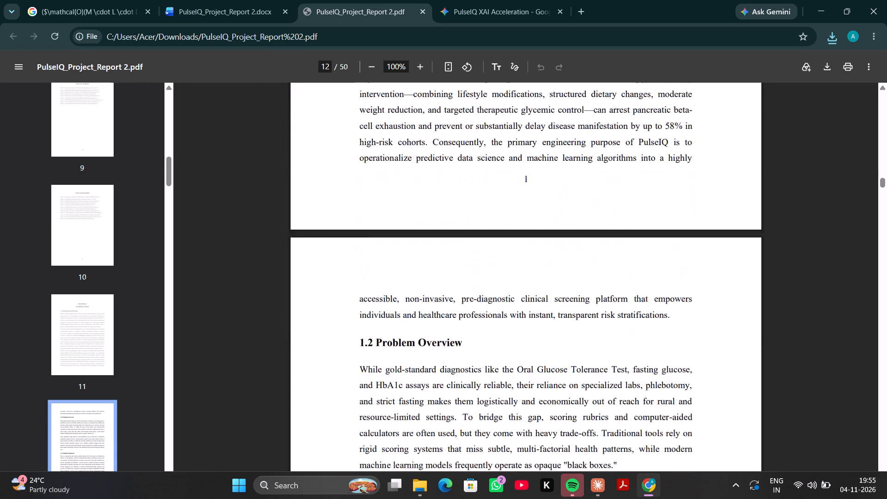
scroll(609, 175, down, 19)
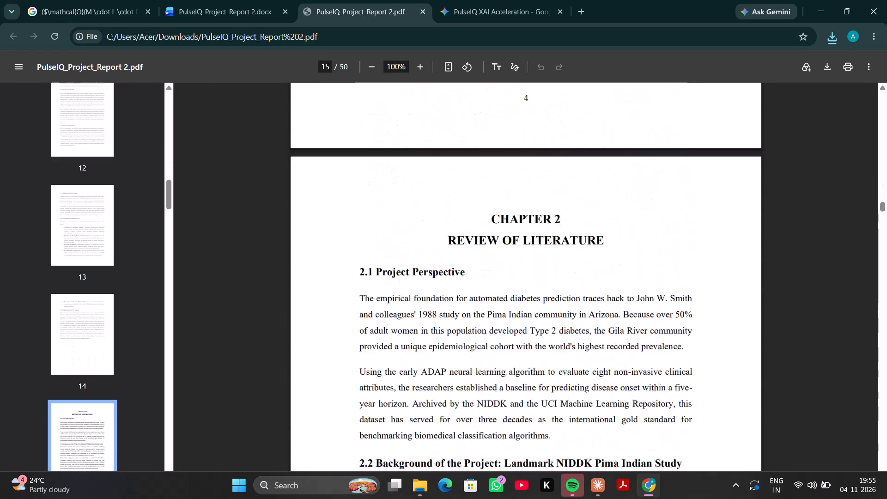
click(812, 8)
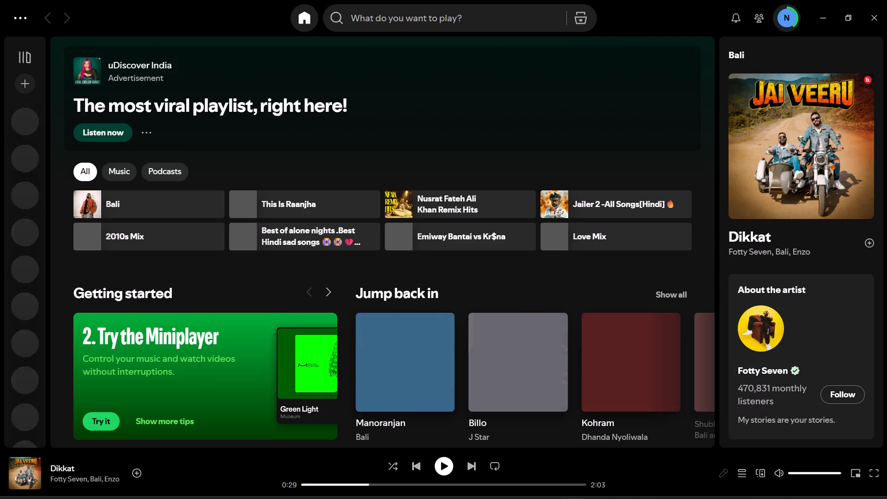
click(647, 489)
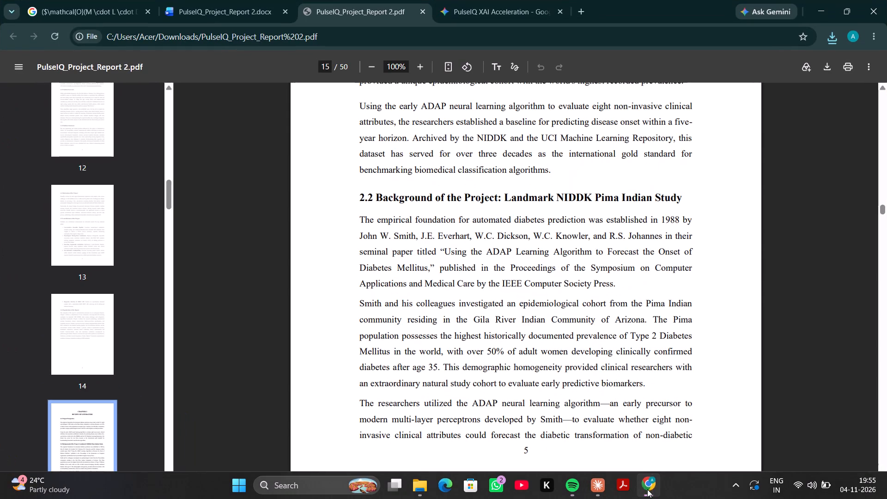
Switch back to the editable report document and go back through it to the title page.
click(244, 1)
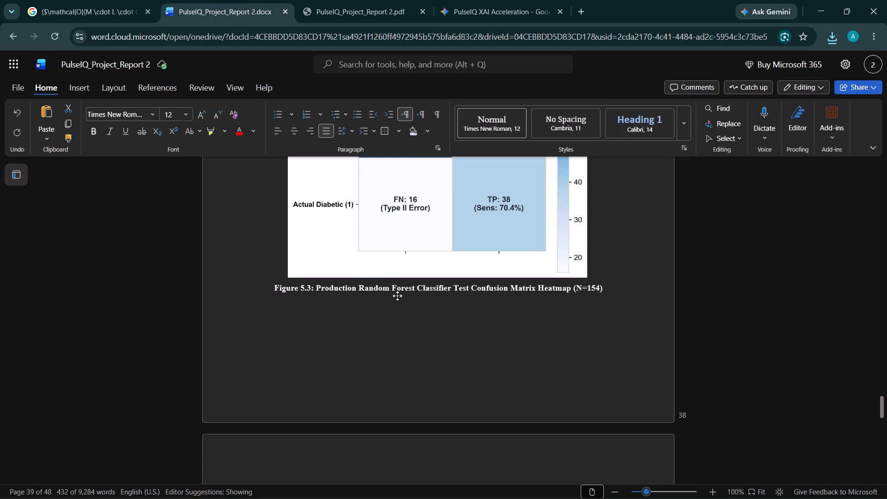
scroll(403, 308, up, 20)
scroll(403, 308, up, 20)
scroll(403, 308, up, 20)
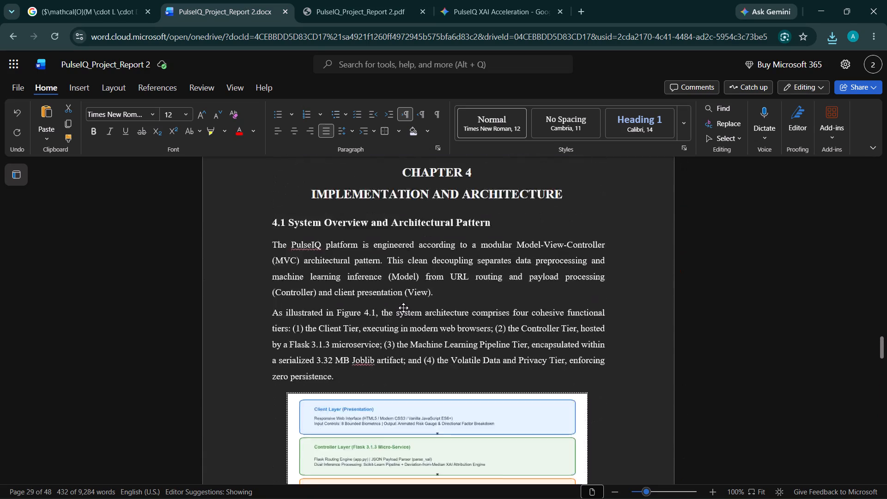
scroll(403, 308, up, 20)
scroll(403, 308, up, 20)
scroll(403, 308, up, 20)
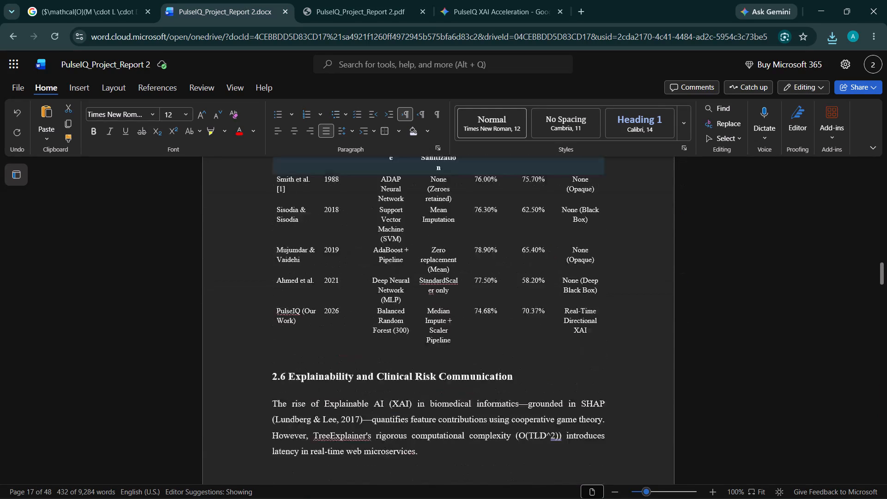
scroll(403, 308, up, 20)
scroll(403, 308, up, 20)
scroll(403, 308, up, 20)
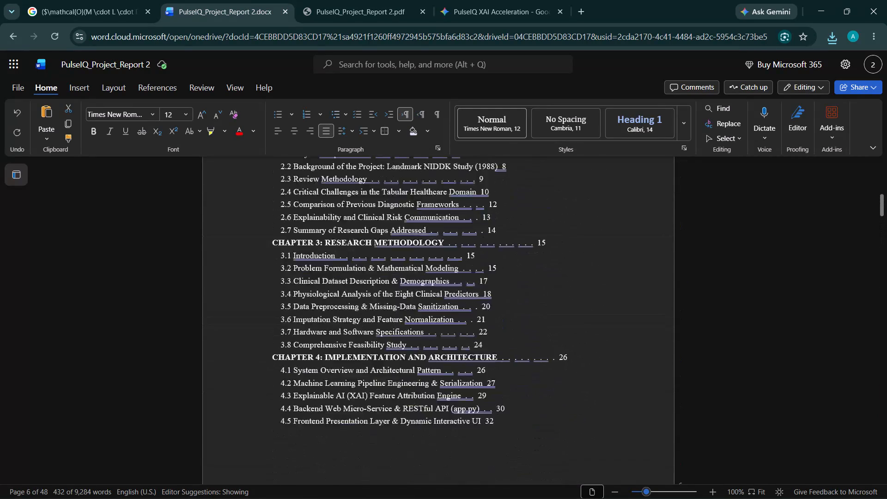
scroll(403, 308, up, 20)
scroll(403, 308, up, 20)
scroll(403, 308, up, 4)
scroll(403, 308, down, 1)
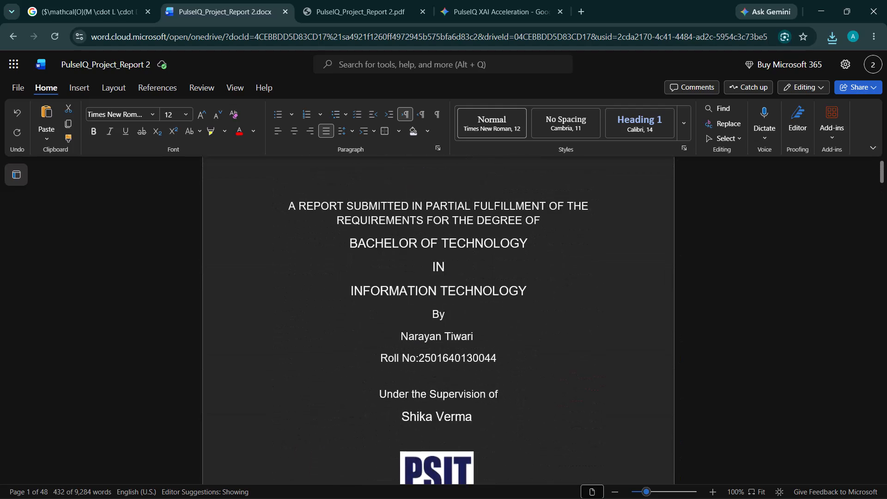
scroll(403, 308, down, 1)
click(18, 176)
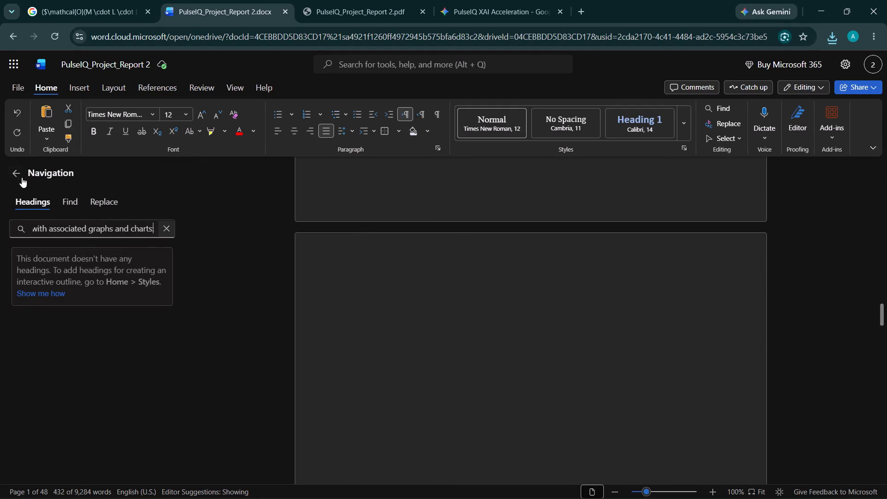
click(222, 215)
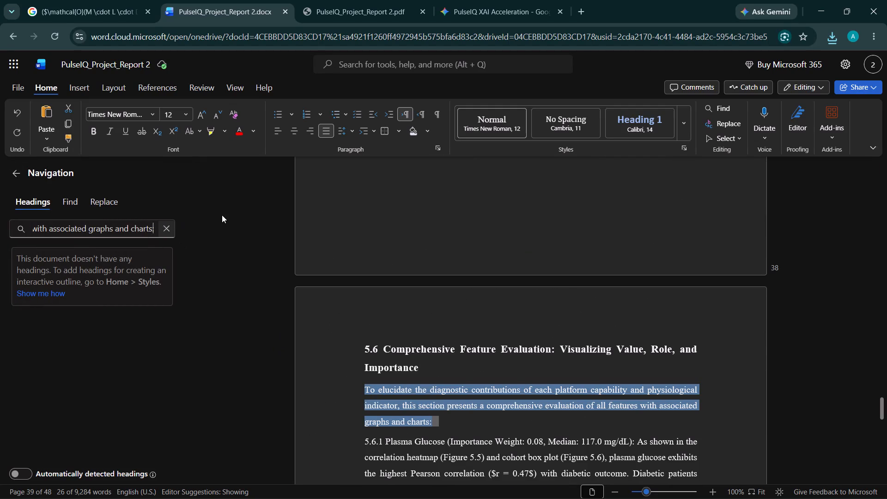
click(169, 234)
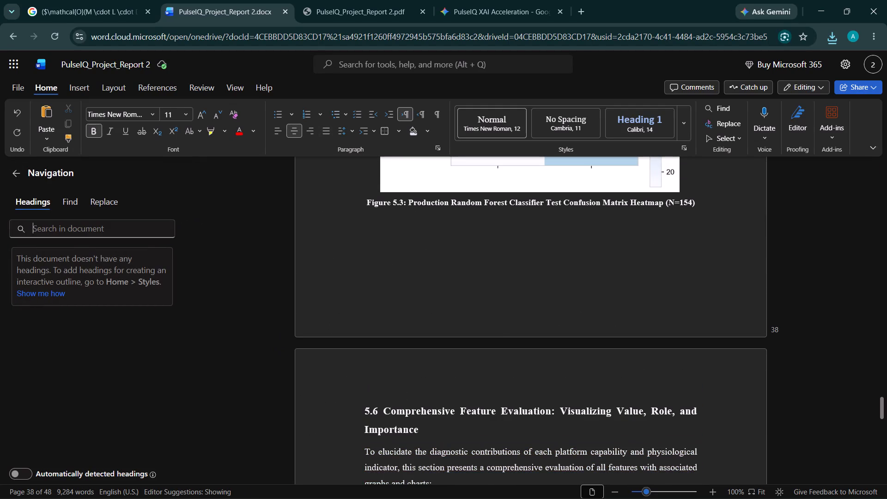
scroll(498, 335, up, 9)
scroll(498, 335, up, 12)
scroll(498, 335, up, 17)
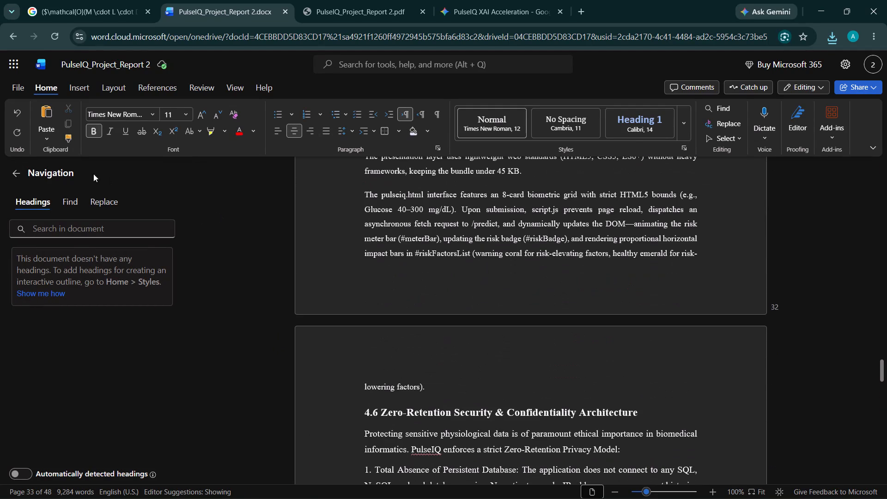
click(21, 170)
Return to the report's title page and review the title, declaration, acknowledgement and certificate pages.
scroll(513, 353, up, 13)
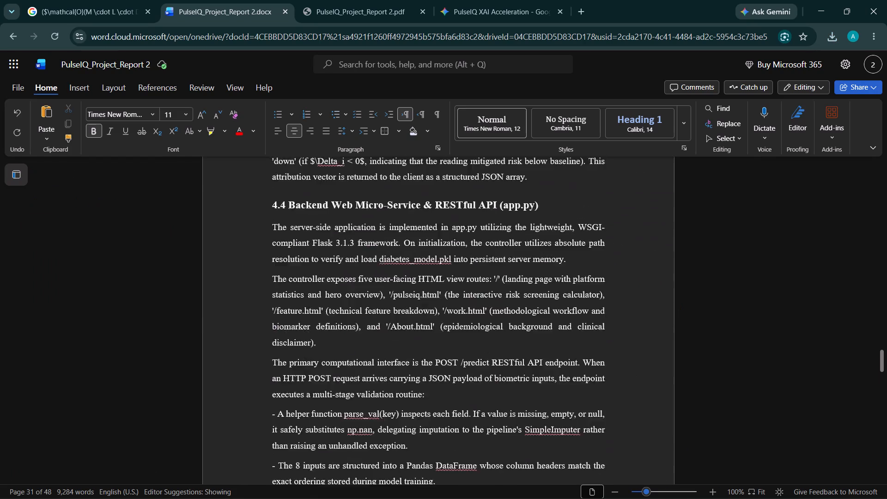
scroll(513, 353, up, 20)
scroll(513, 353, up, 20)
scroll(513, 353, up, 20)
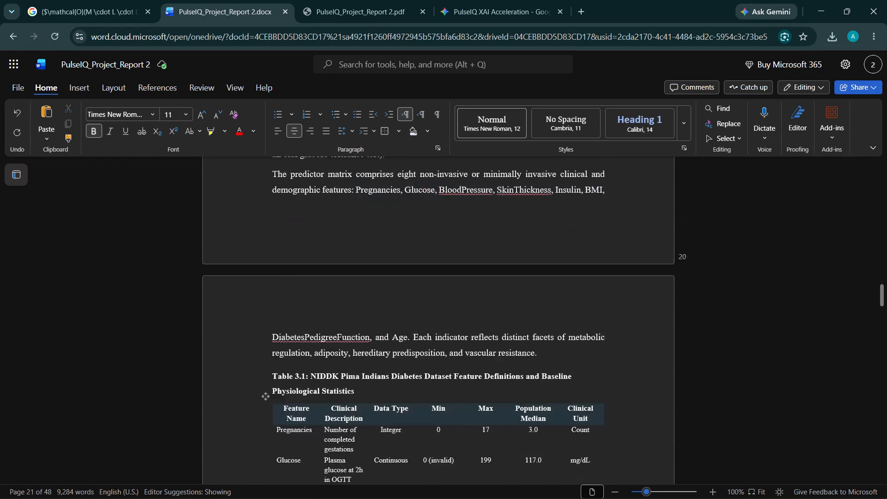
scroll(513, 353, up, 20)
scroll(513, 353, up, 20)
scroll(513, 353, up, 20)
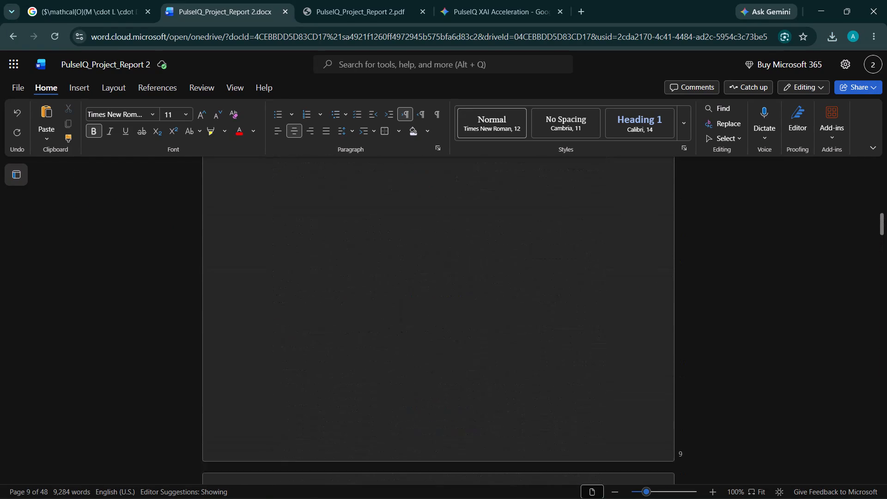
scroll(513, 353, up, 20)
scroll(513, 353, up, 20)
scroll(513, 353, up, 20)
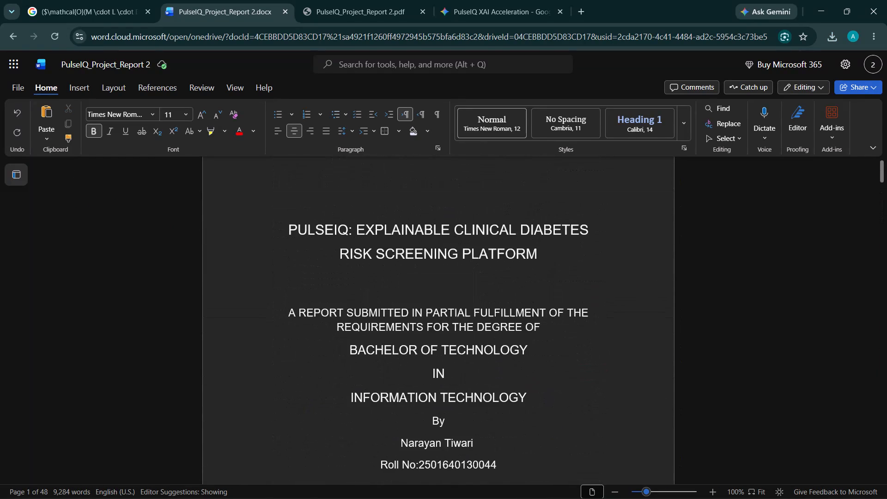
scroll(513, 353, down, 15)
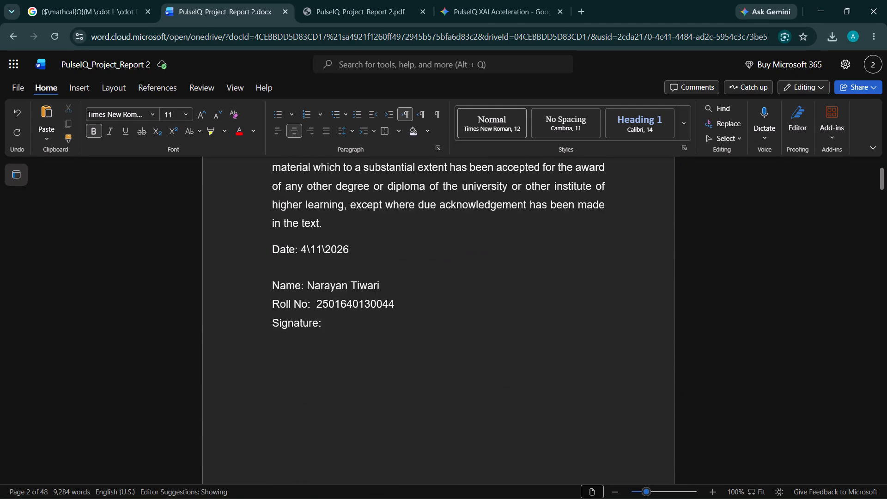
scroll(513, 353, down, 2)
scroll(513, 353, up, 5)
scroll(513, 353, down, 1)
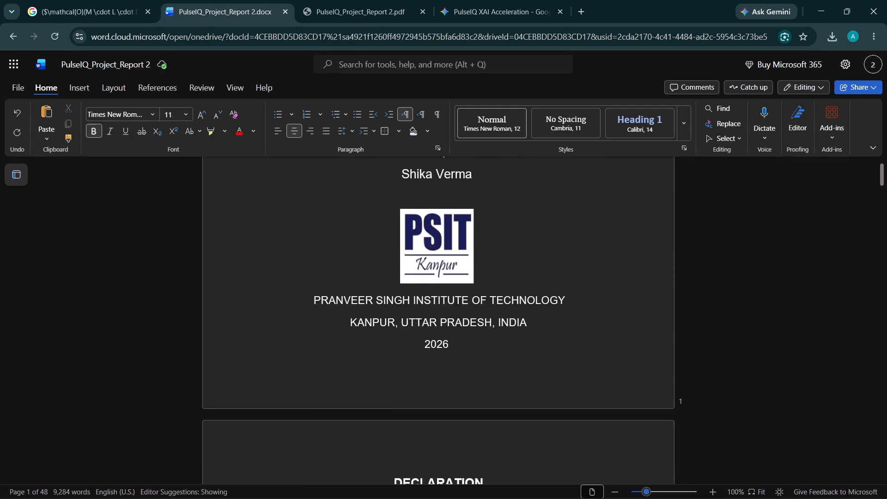
scroll(513, 353, down, 7)
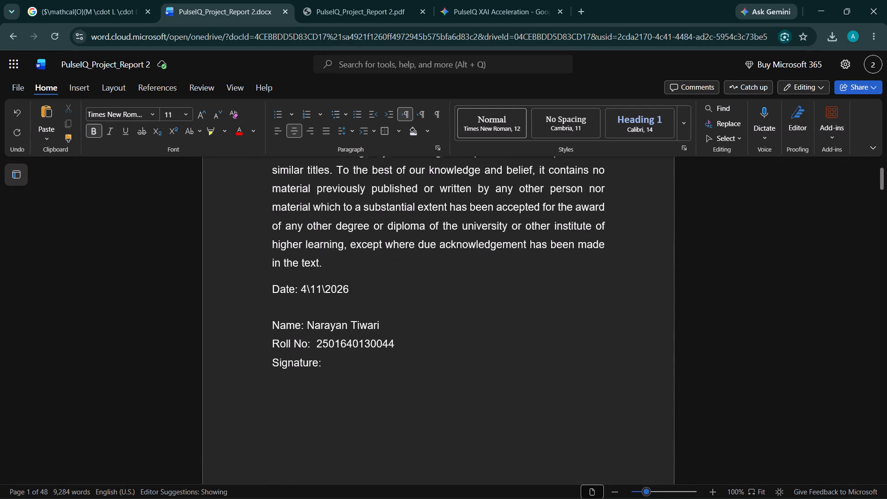
scroll(513, 353, down, 10)
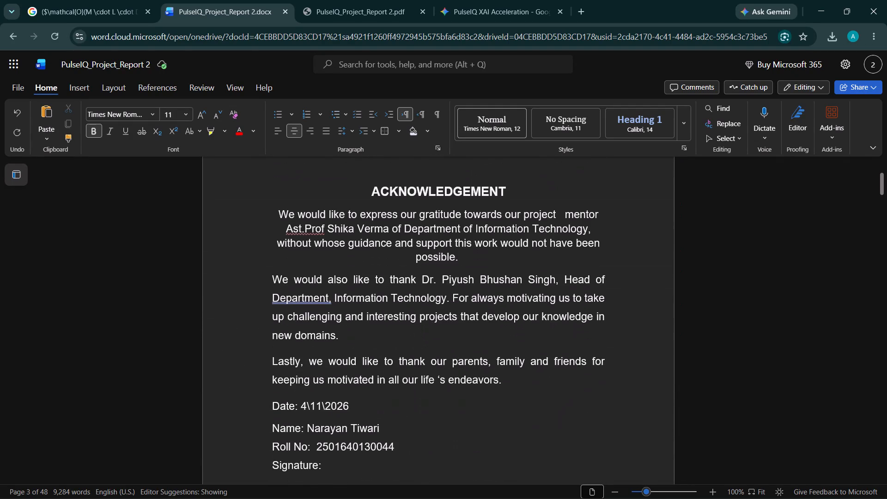
scroll(513, 353, down, 4)
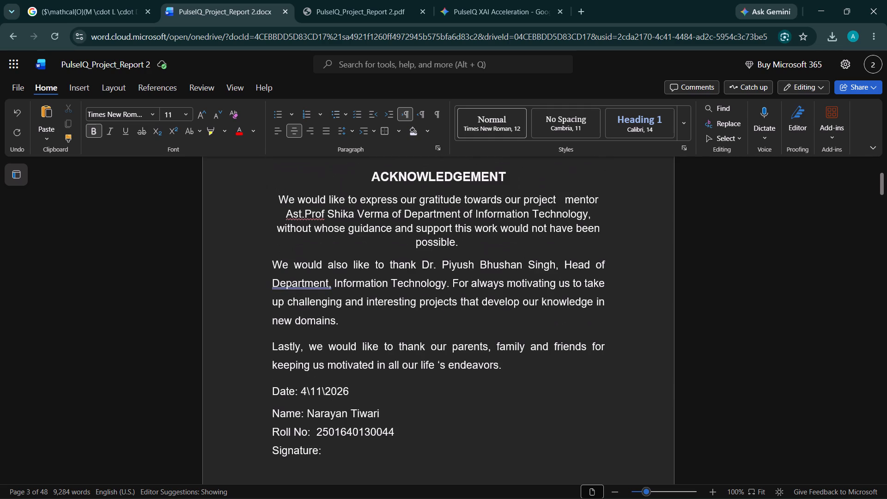
scroll(513, 353, down, 9)
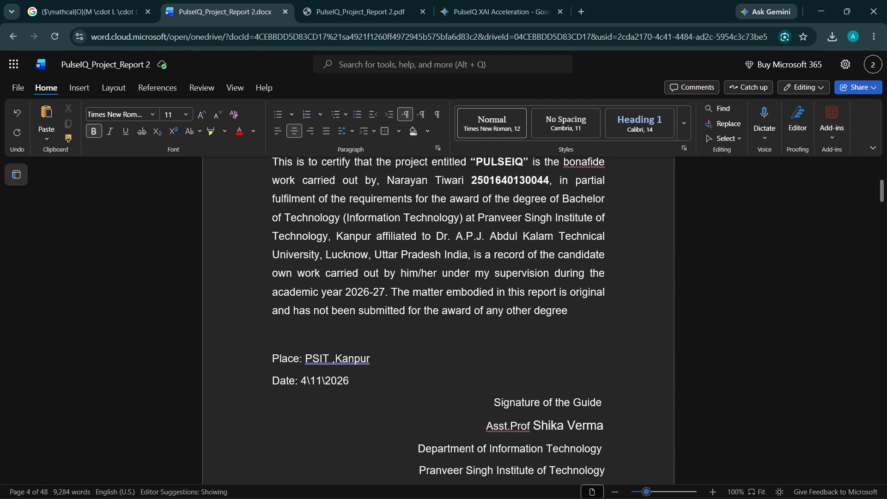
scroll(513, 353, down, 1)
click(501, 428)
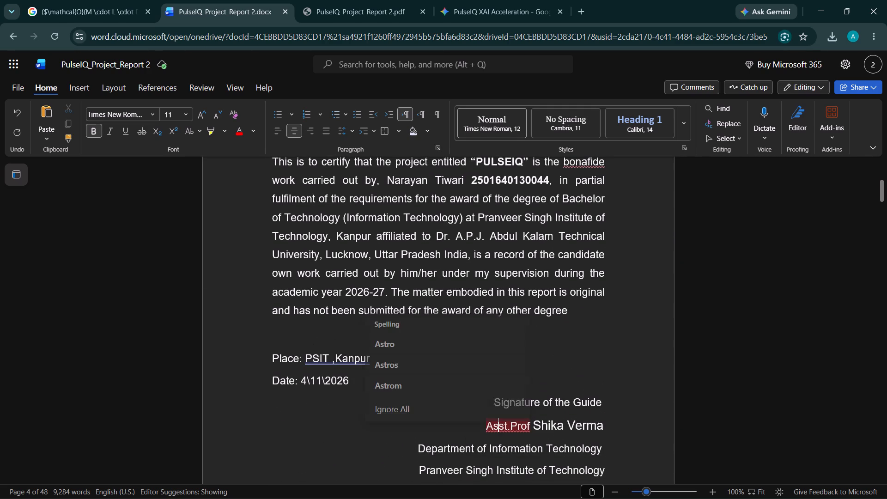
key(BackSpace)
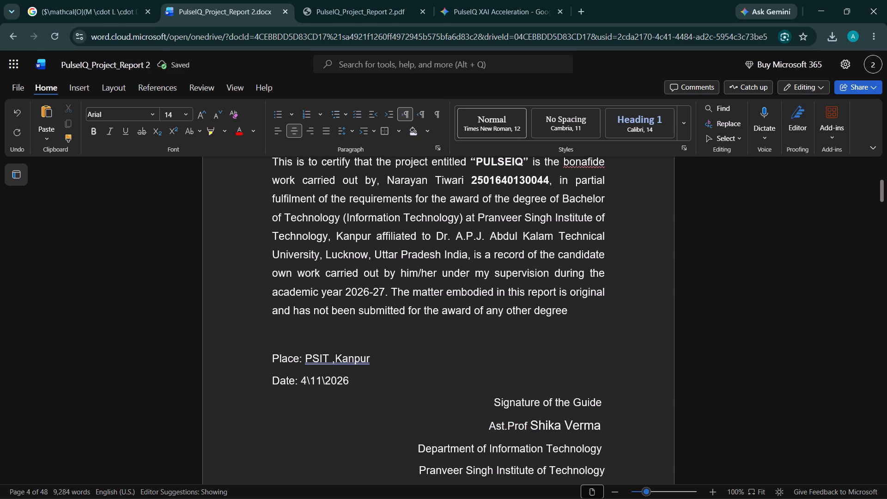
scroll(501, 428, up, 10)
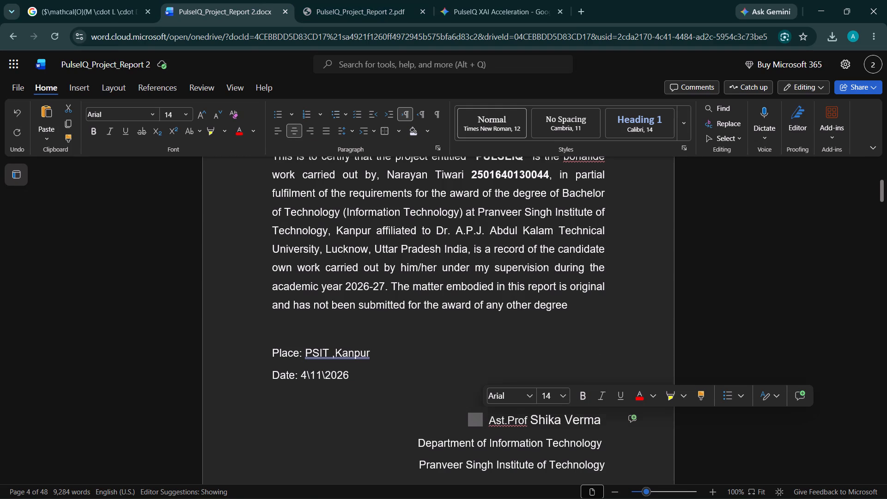
scroll(477, 321, up, 19)
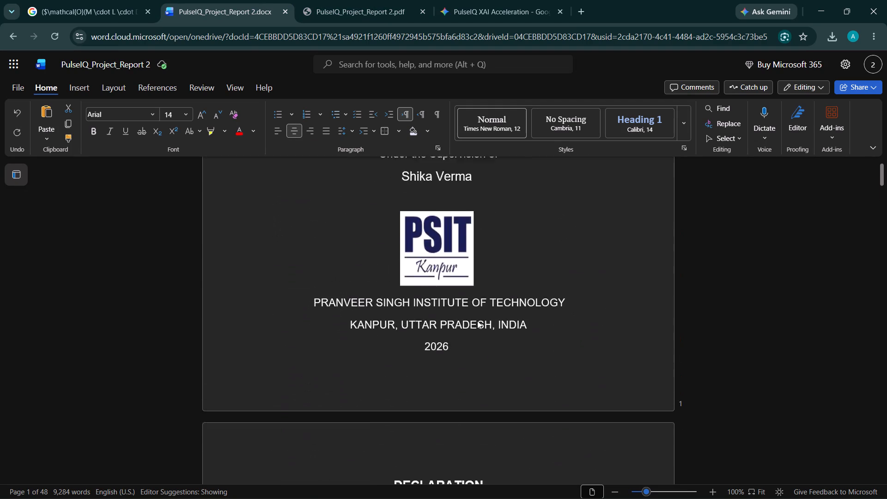
scroll(477, 321, up, 6)
click(401, 344)
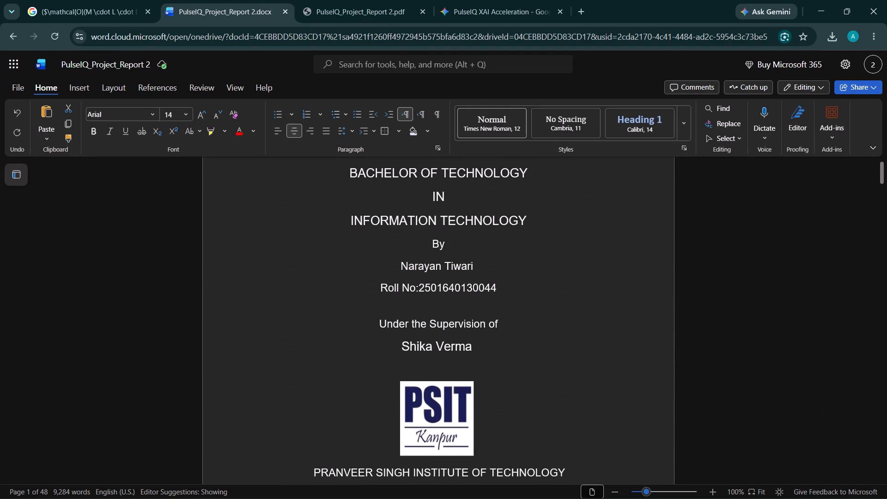
key(space)
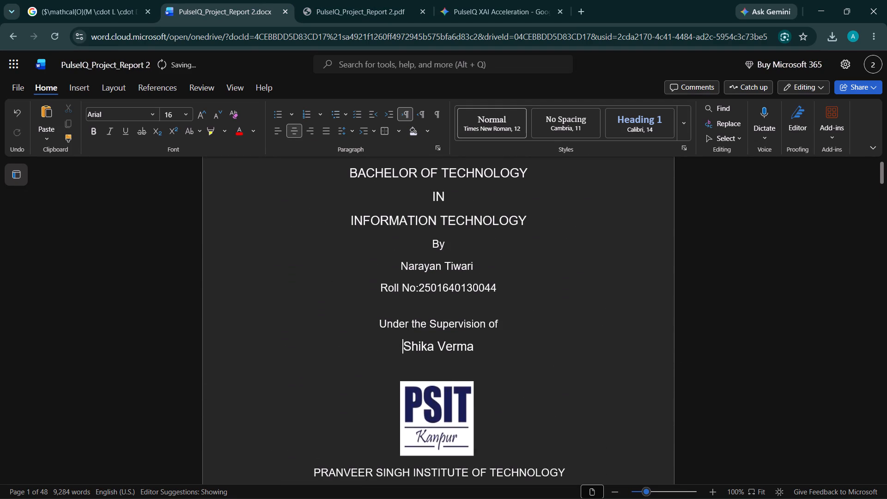
key(ctrl+v)
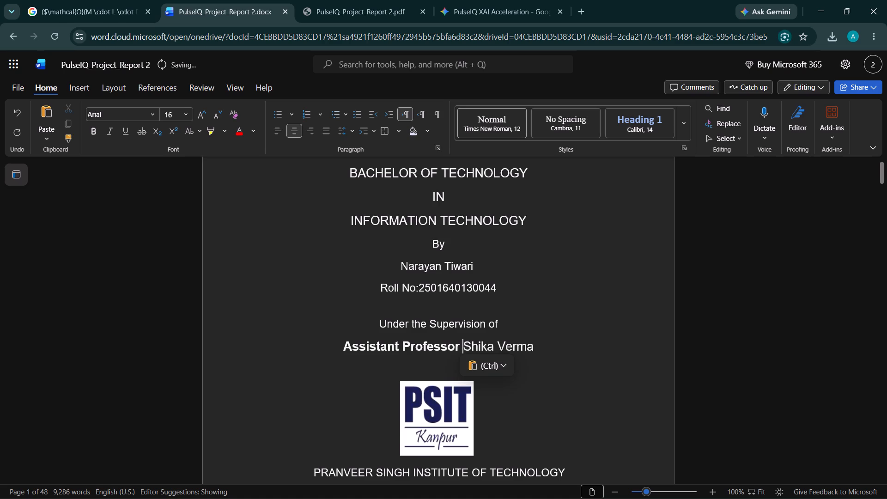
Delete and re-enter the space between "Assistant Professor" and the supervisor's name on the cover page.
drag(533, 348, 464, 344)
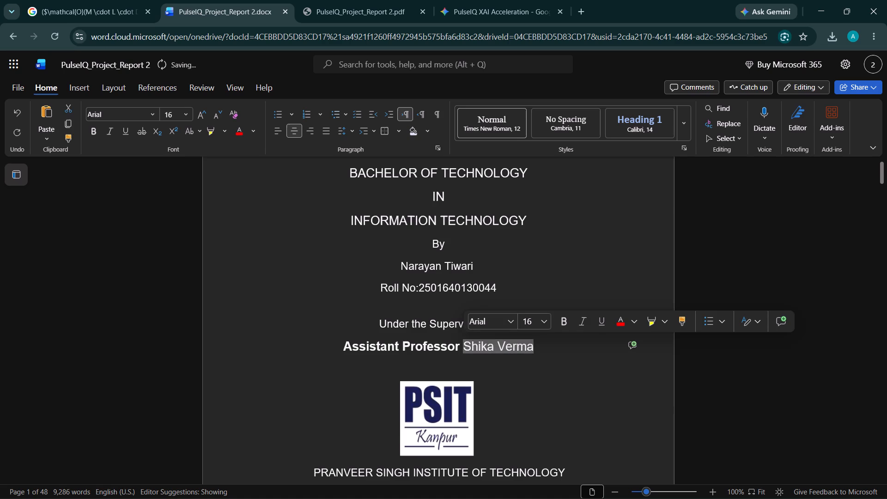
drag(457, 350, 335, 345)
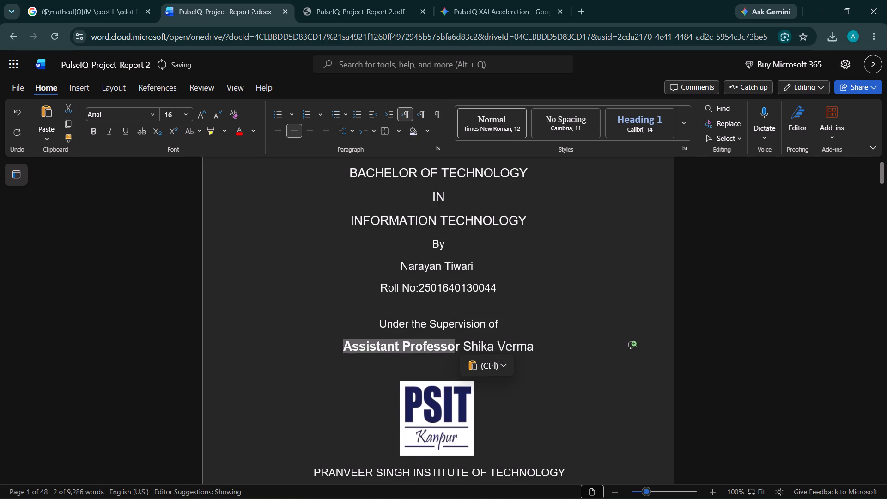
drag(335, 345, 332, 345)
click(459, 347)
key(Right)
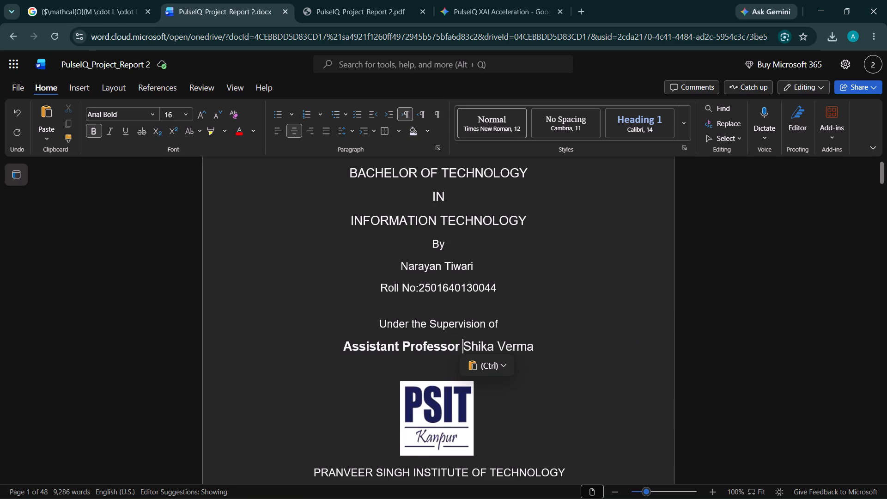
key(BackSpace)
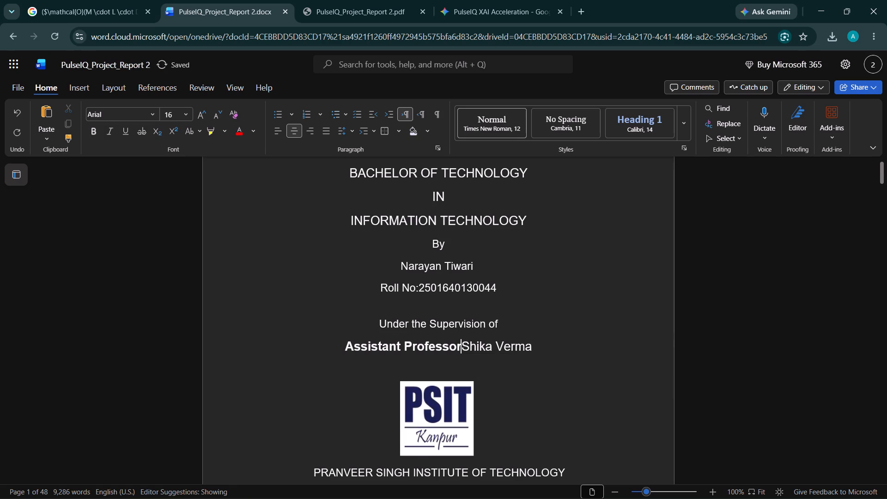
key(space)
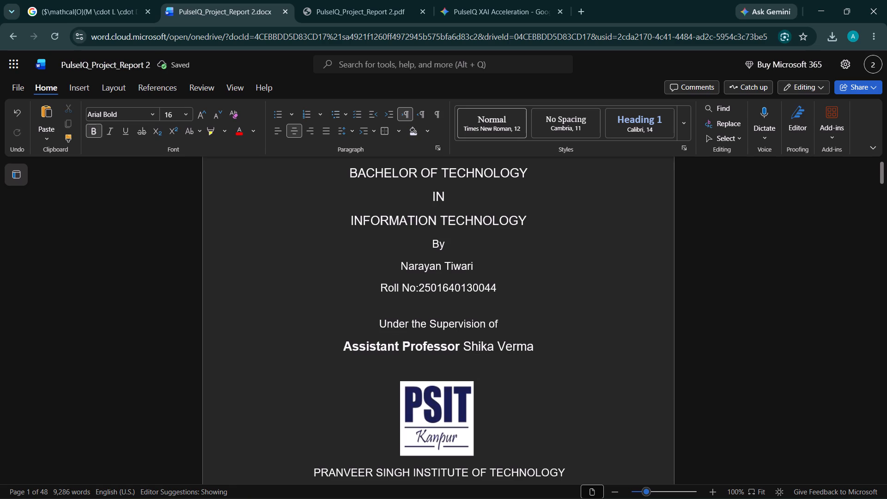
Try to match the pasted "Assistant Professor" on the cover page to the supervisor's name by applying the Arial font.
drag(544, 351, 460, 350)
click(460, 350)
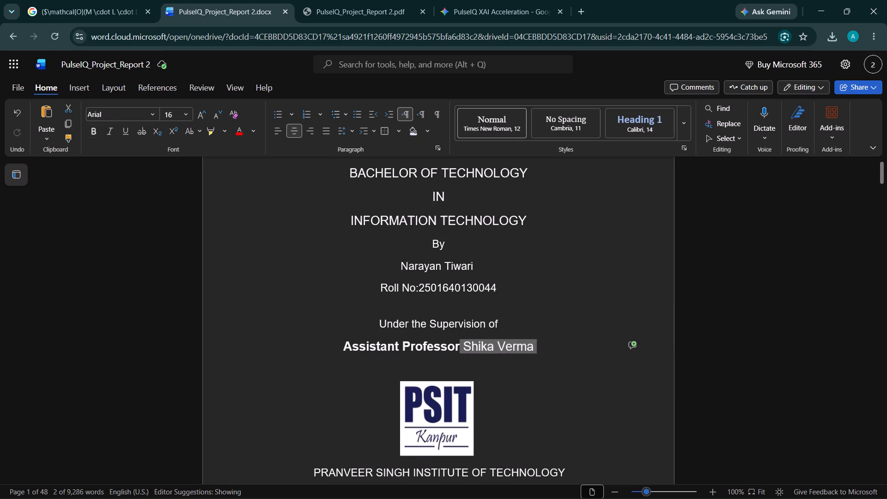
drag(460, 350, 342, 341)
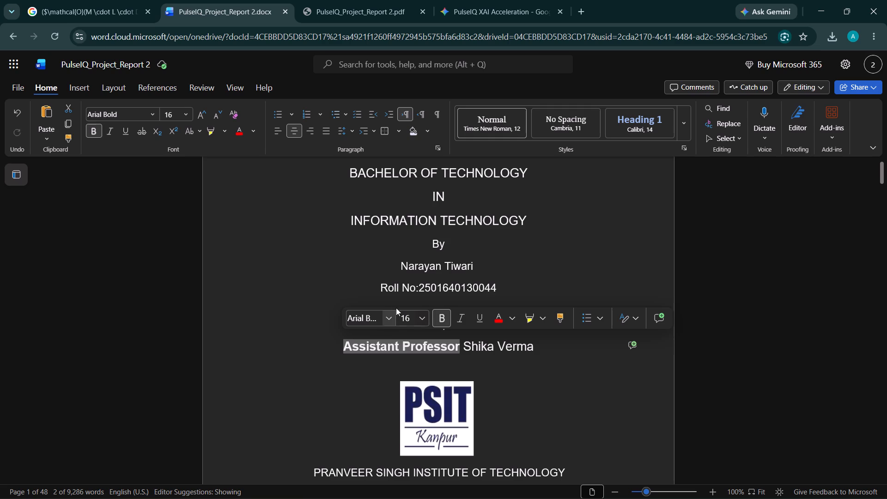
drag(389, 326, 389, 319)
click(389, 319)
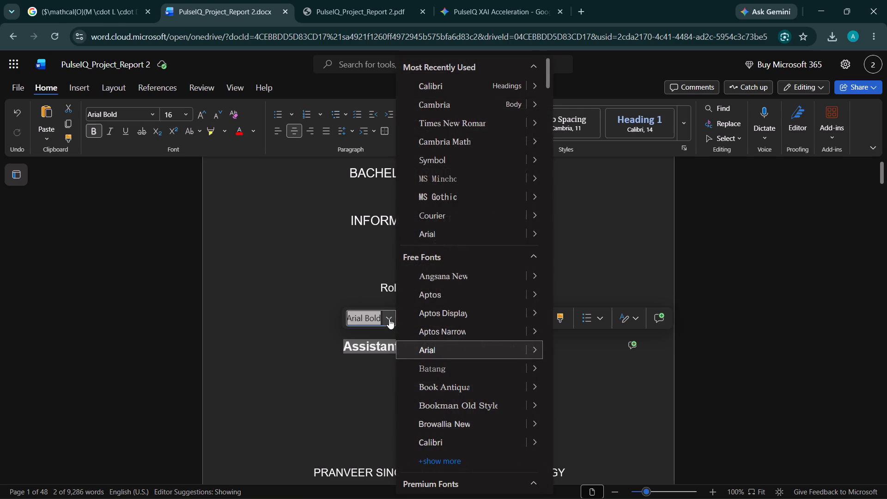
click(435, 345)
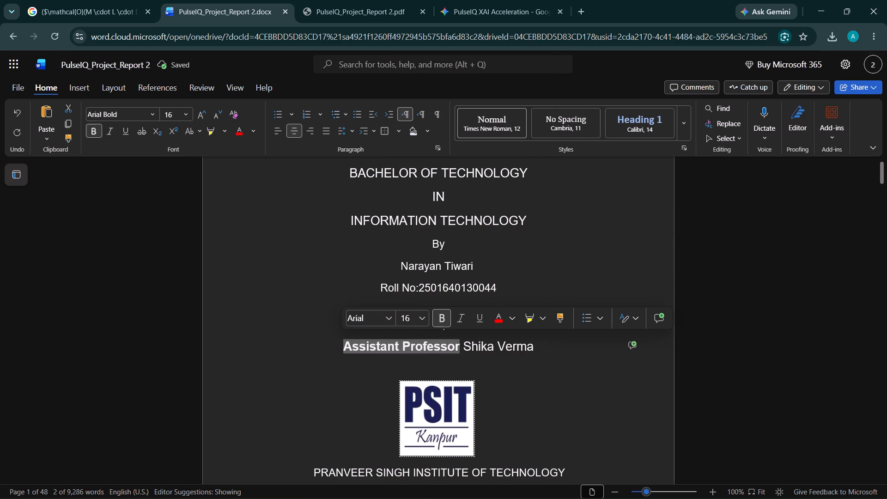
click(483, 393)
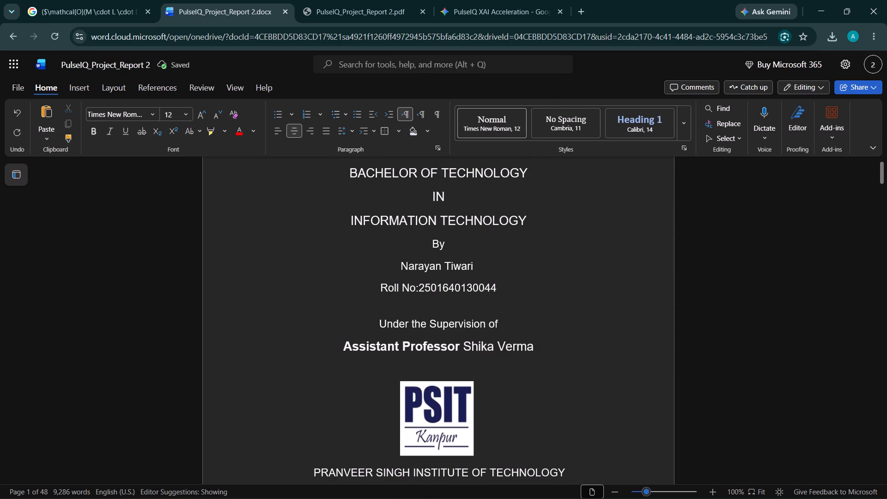
Remove the bold formatting from "Assistant Professor" on the cover page.
drag(459, 340, 341, 349)
click(94, 132)
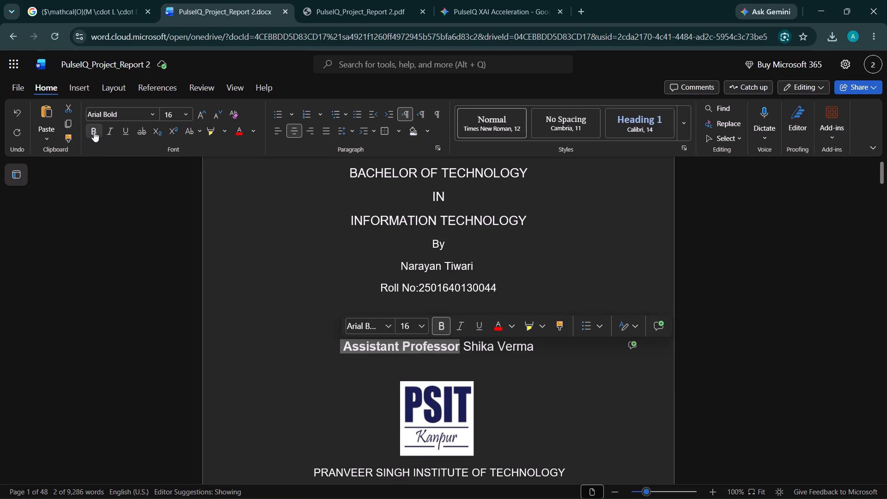
click(94, 132)
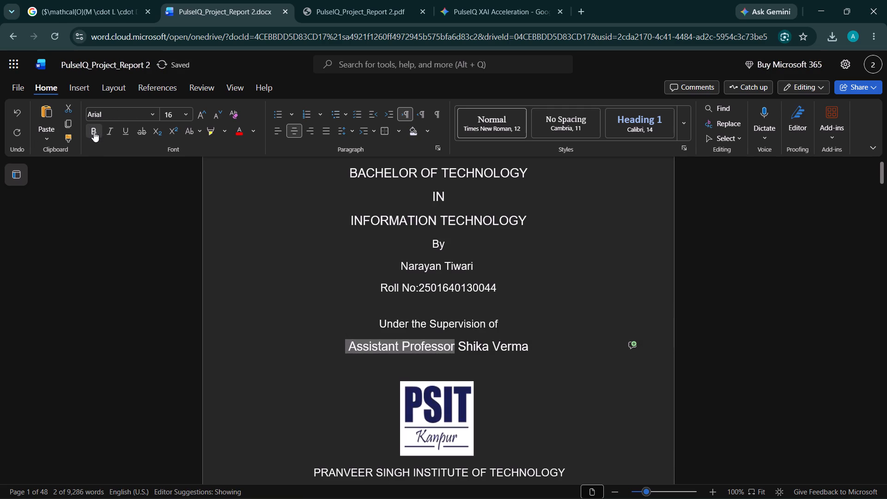
click(214, 279)
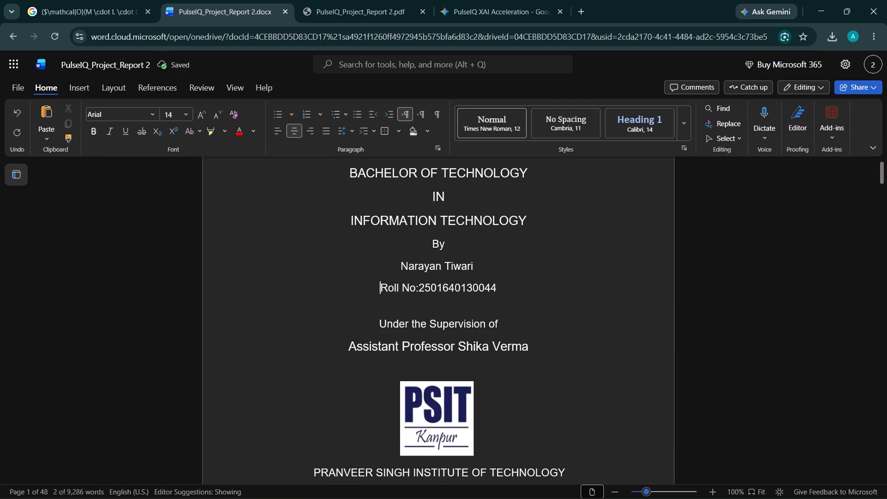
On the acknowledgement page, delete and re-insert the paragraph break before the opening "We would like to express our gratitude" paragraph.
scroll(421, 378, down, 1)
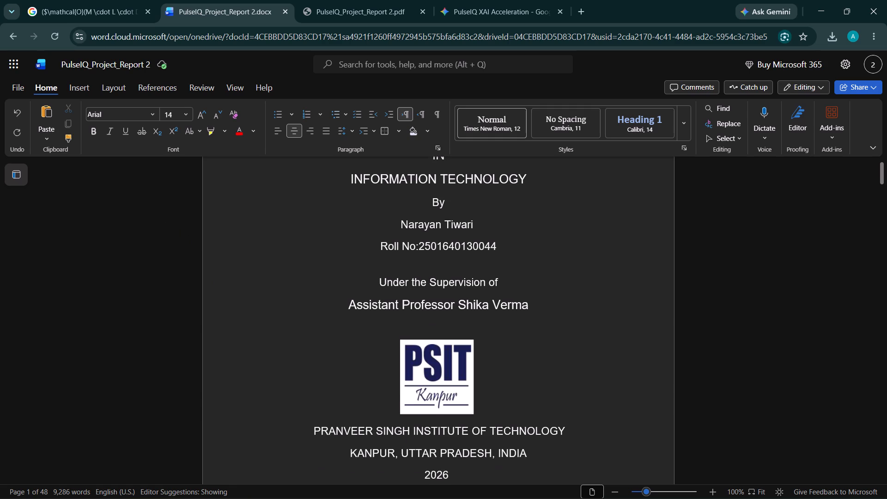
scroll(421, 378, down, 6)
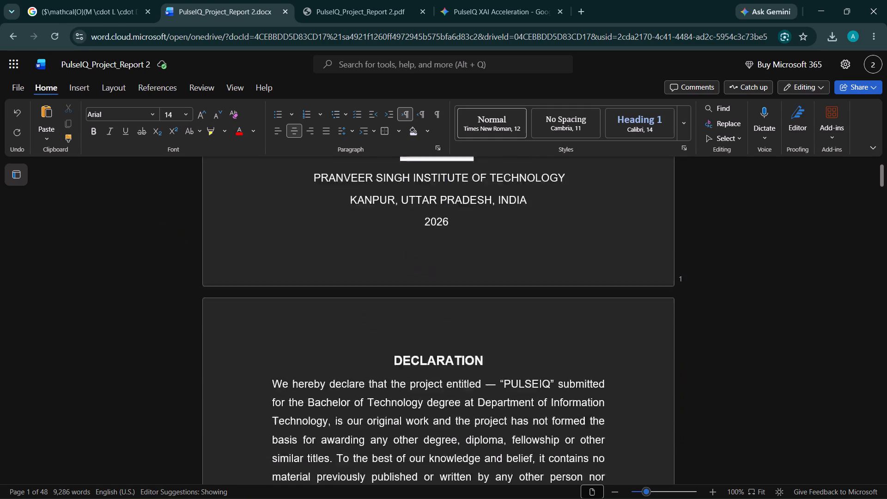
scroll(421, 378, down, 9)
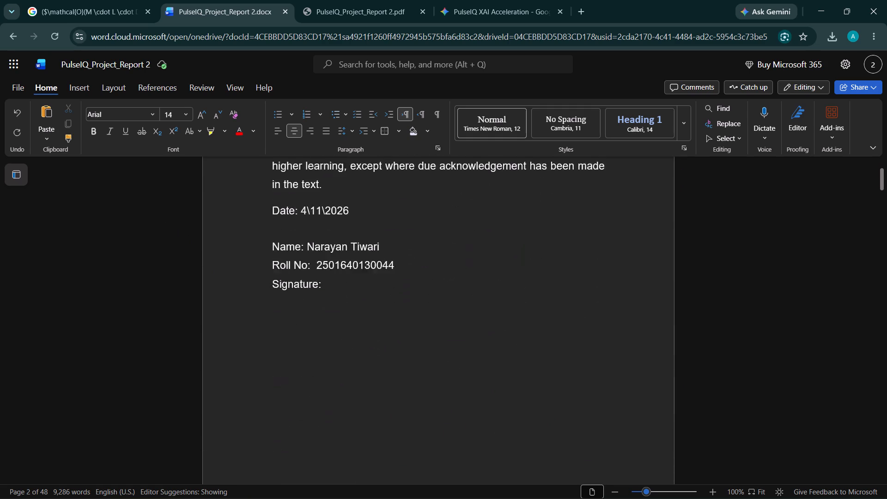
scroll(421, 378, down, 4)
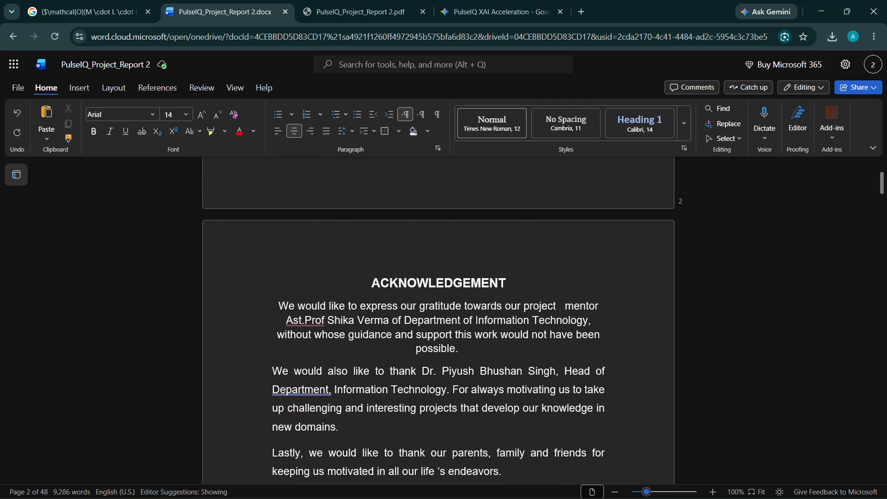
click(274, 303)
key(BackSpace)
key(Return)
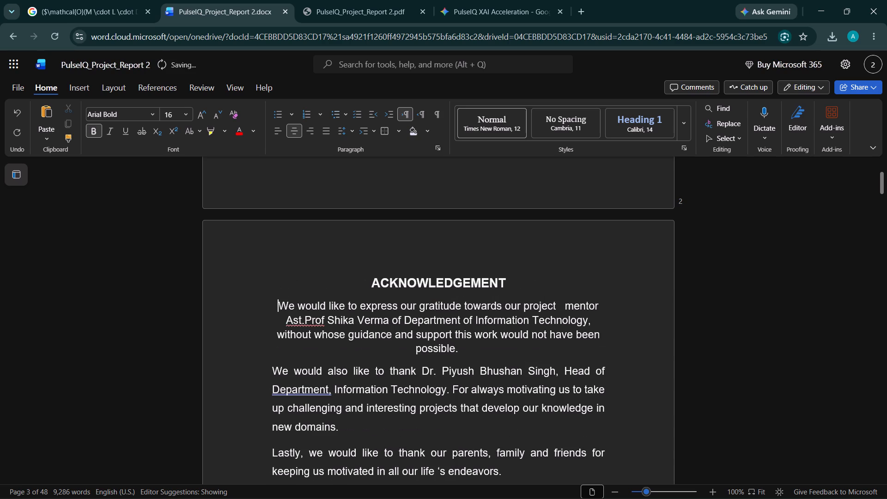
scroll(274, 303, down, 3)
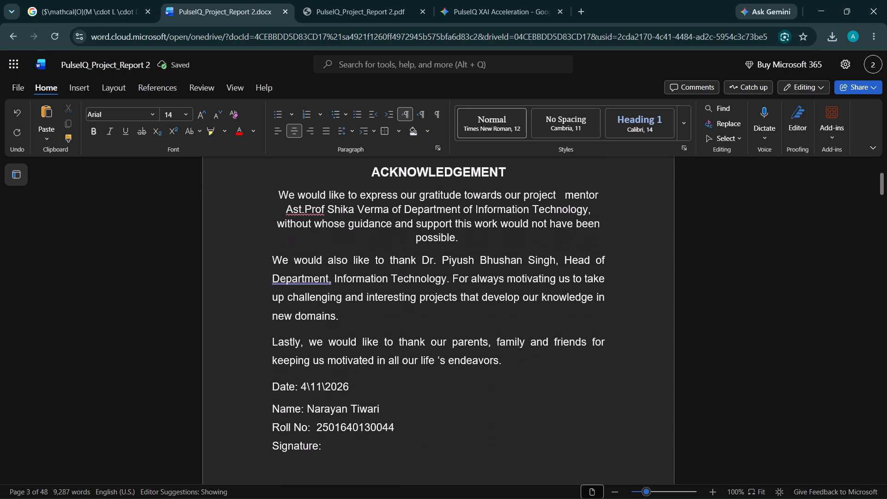
Review the report's acknowledgement, certificate, abstract, table of contents and list of tables in the Word document for consistent formatting.
scroll(274, 303, down, 1)
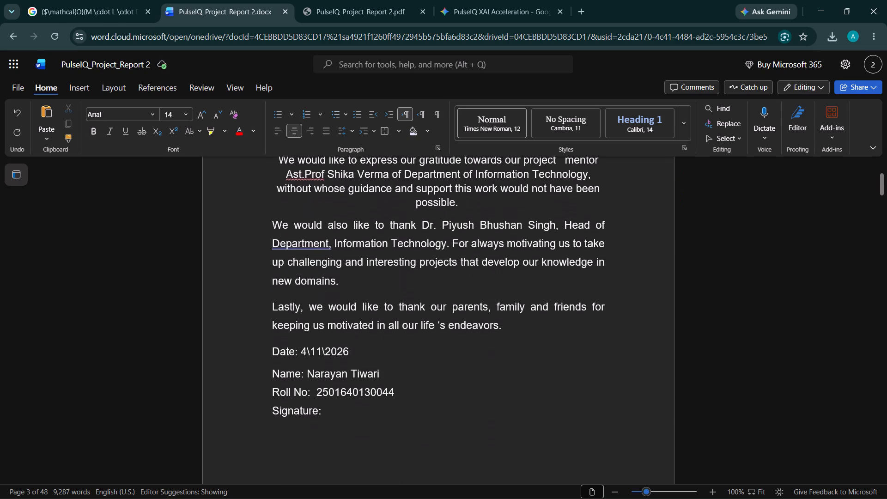
scroll(274, 303, down, 2)
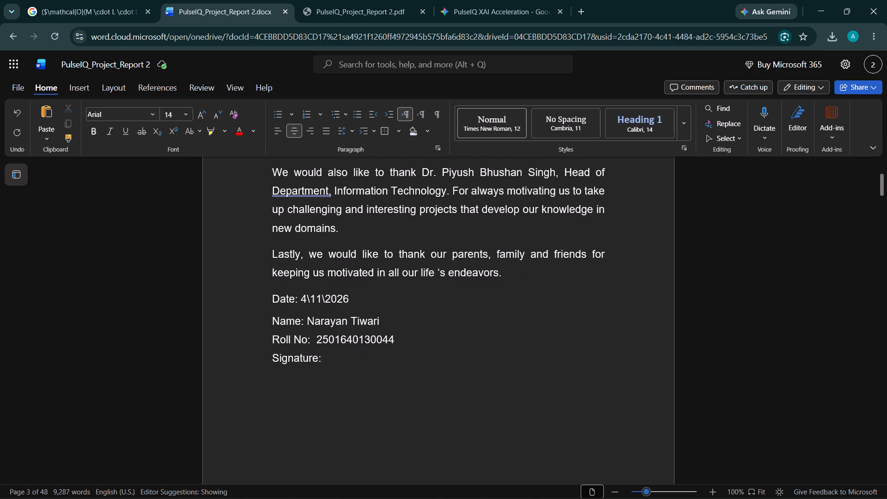
scroll(274, 303, down, 4)
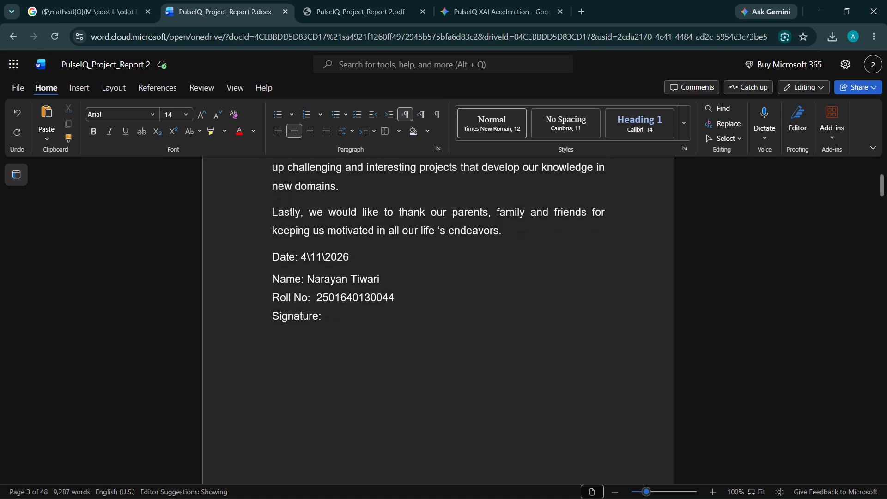
scroll(274, 303, down, 6)
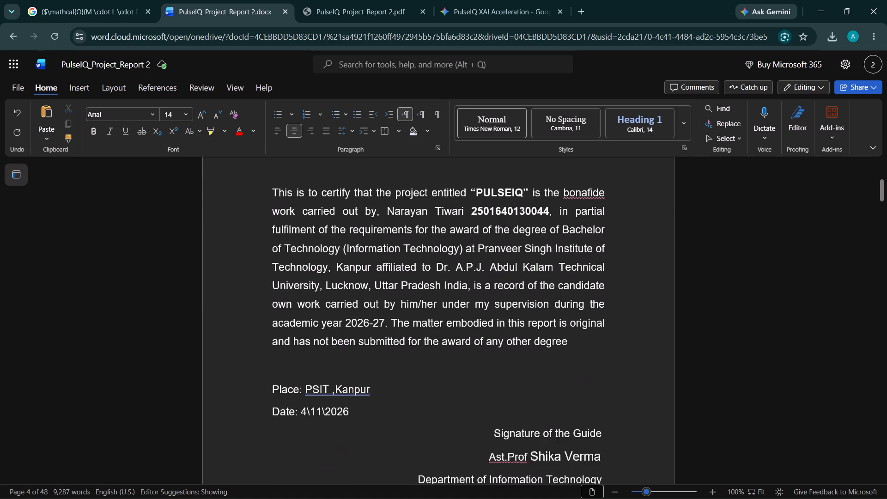
scroll(274, 303, down, 5)
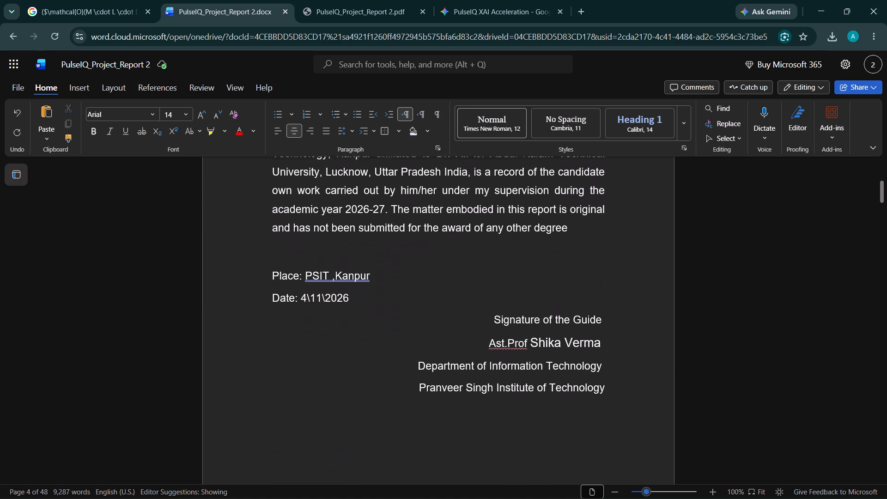
scroll(274, 303, down, 11)
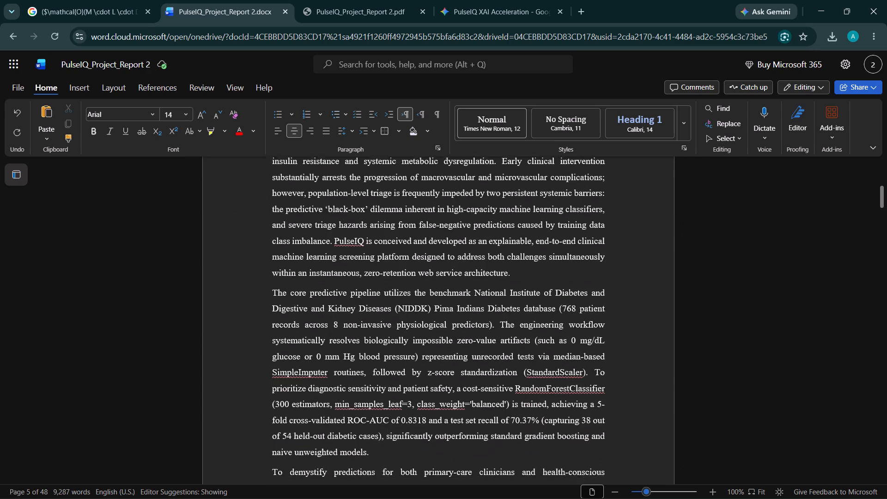
scroll(274, 303, down, 9)
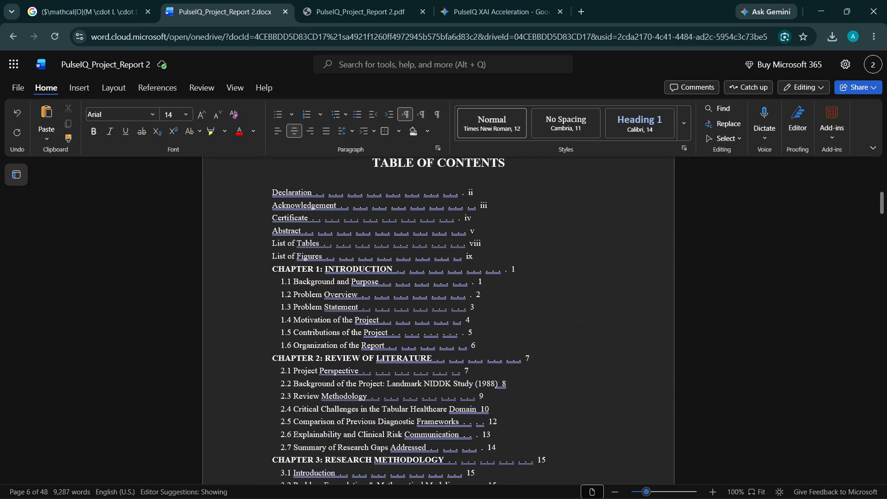
scroll(274, 303, down, 11)
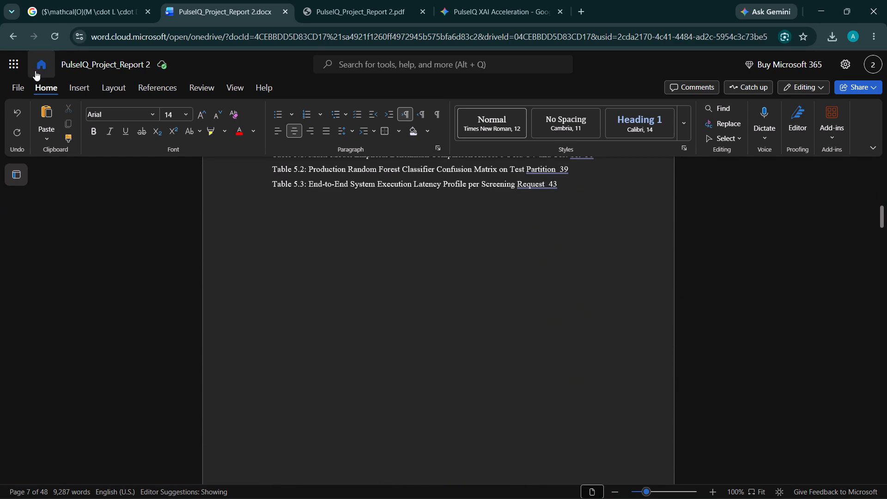
Close the outdated PDF of the report, download a fresh PDF export of the document and open it.
click(426, 12)
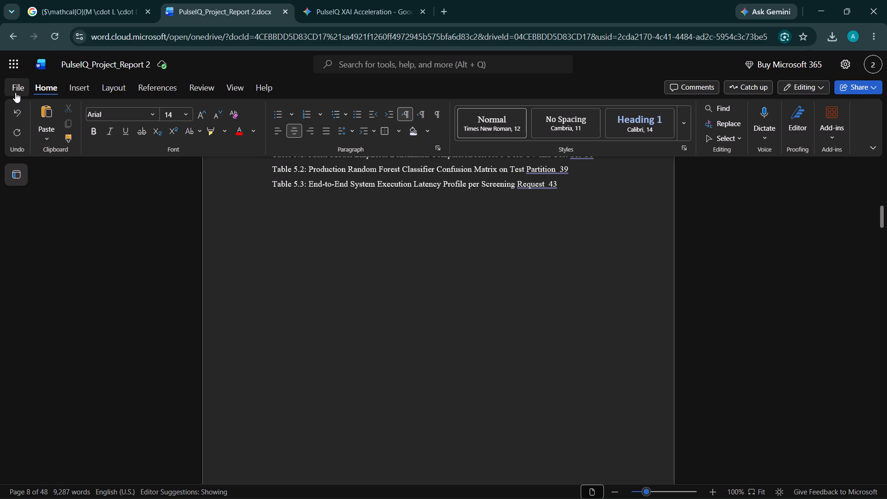
click(16, 92)
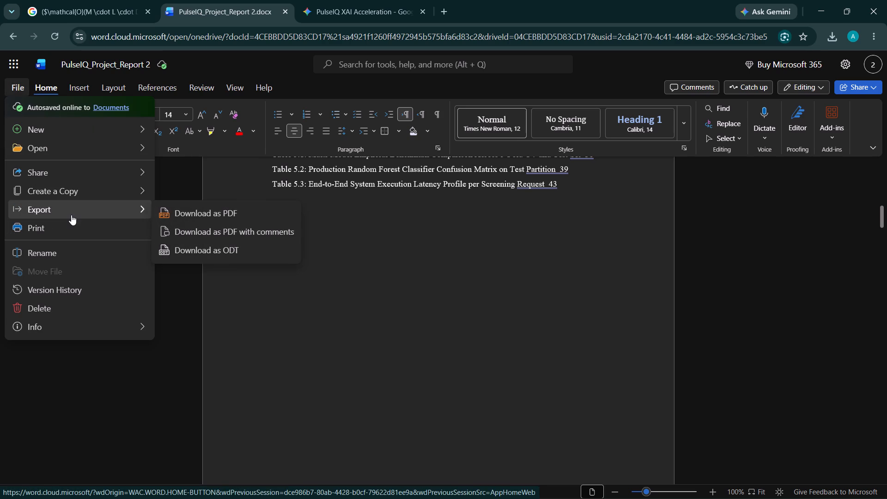
click(163, 214)
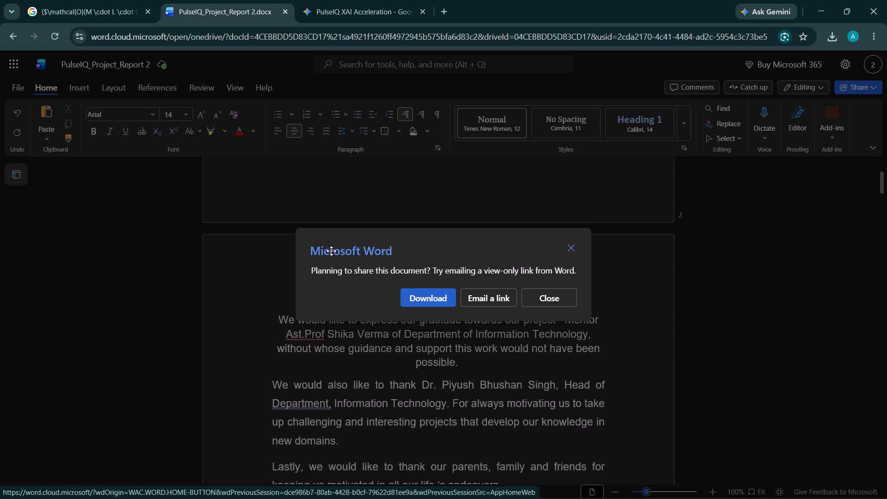
click(421, 304)
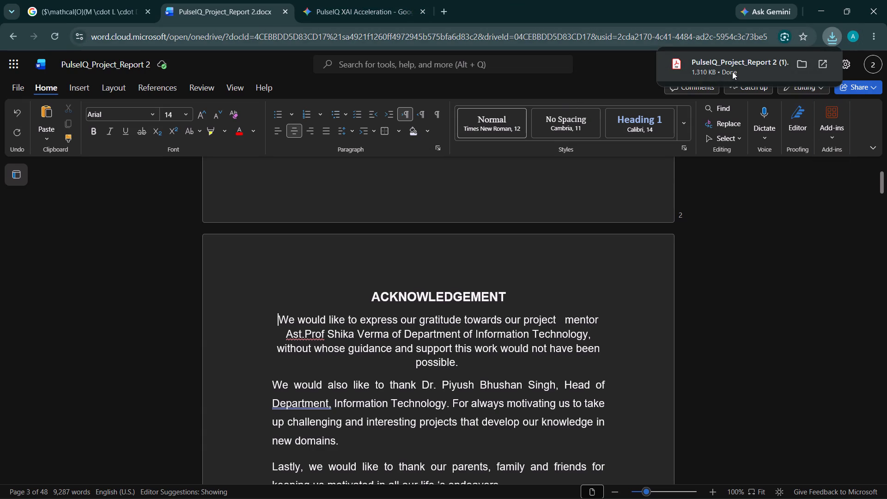
click(732, 72)
Check the cover page and declaration in the new PDF, comparing the supervisor line and title formatting.
scroll(672, 154, down, 2)
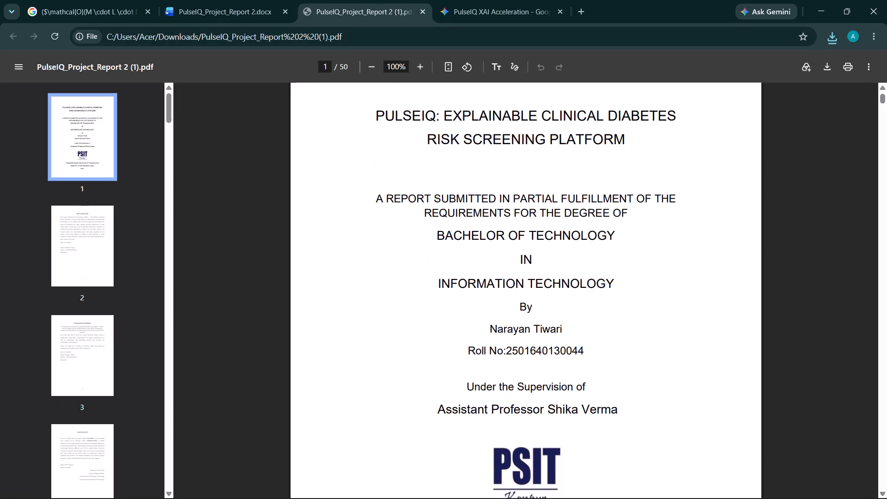
scroll(672, 154, down, 6)
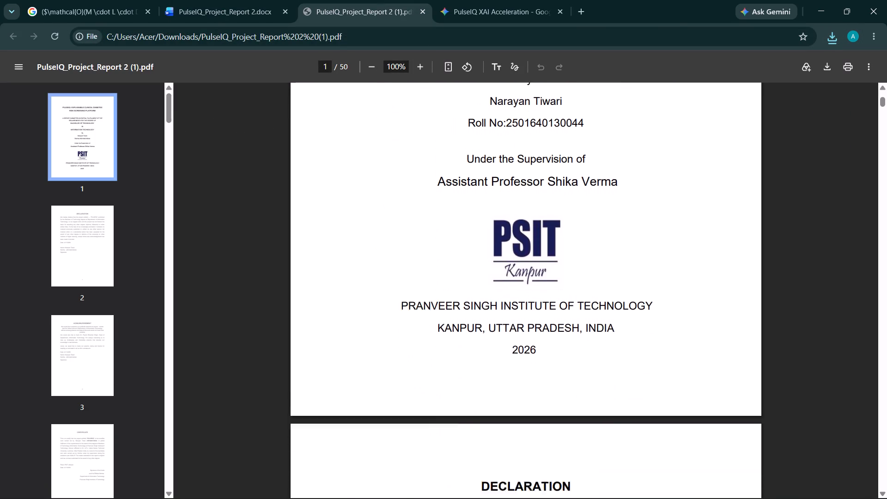
scroll(672, 154, down, 2)
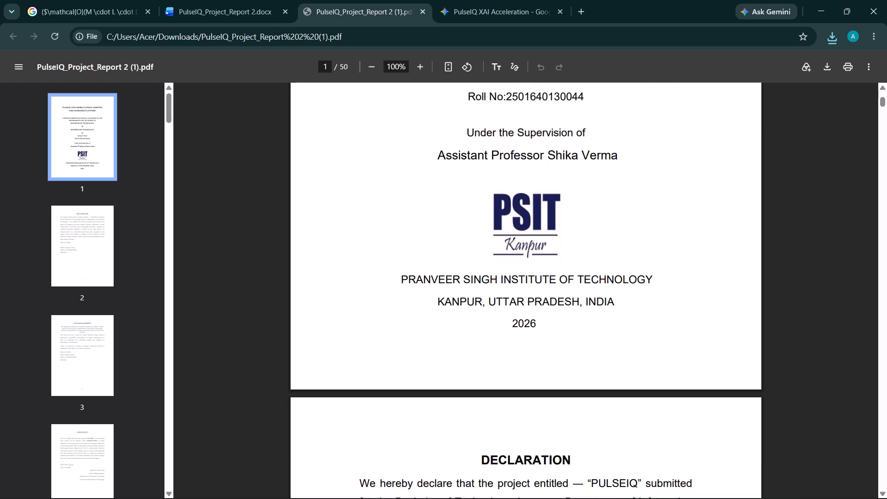
scroll(672, 154, down, 7)
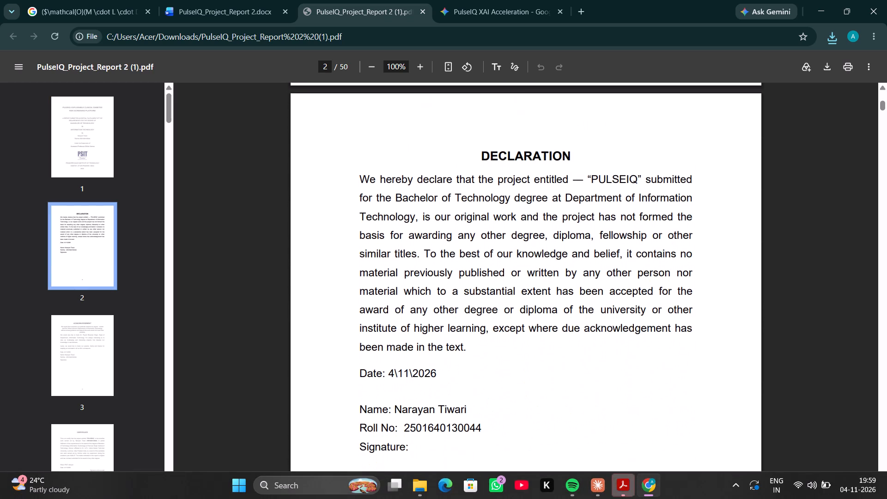
scroll(672, 154, down, 5)
scroll(672, 154, up, 1)
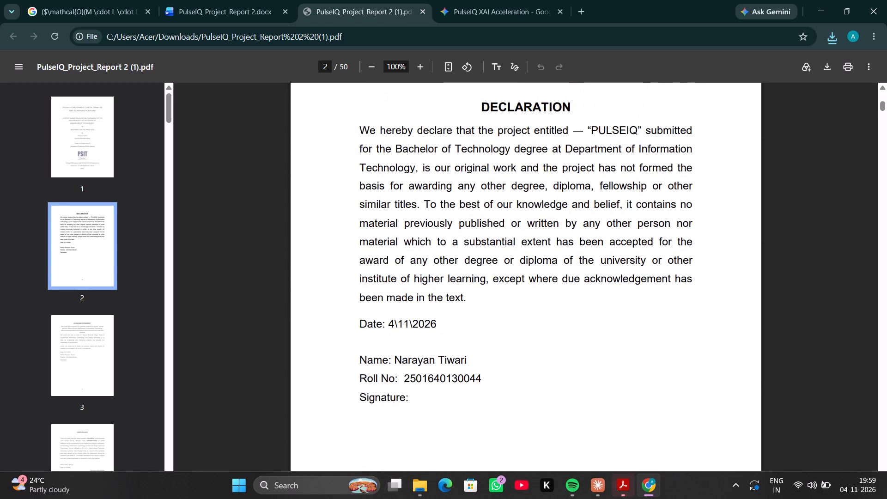
scroll(672, 154, up, 7)
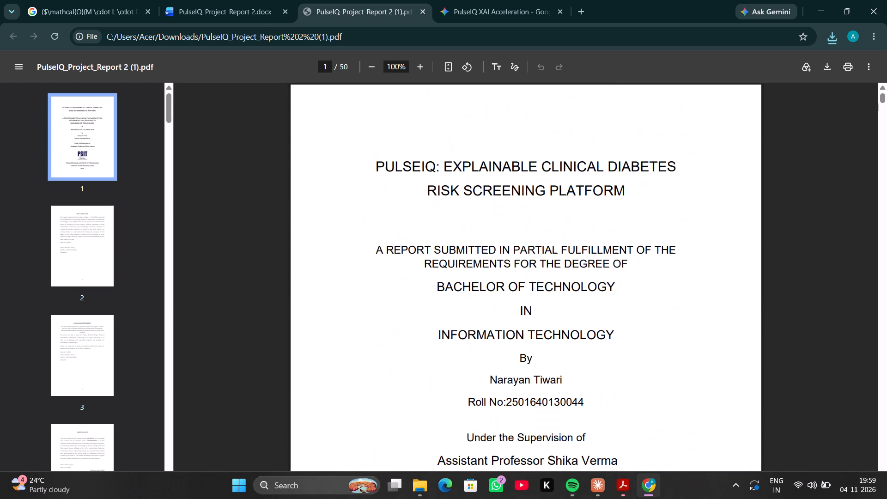
scroll(672, 154, down, 8)
scroll(672, 154, up, 3)
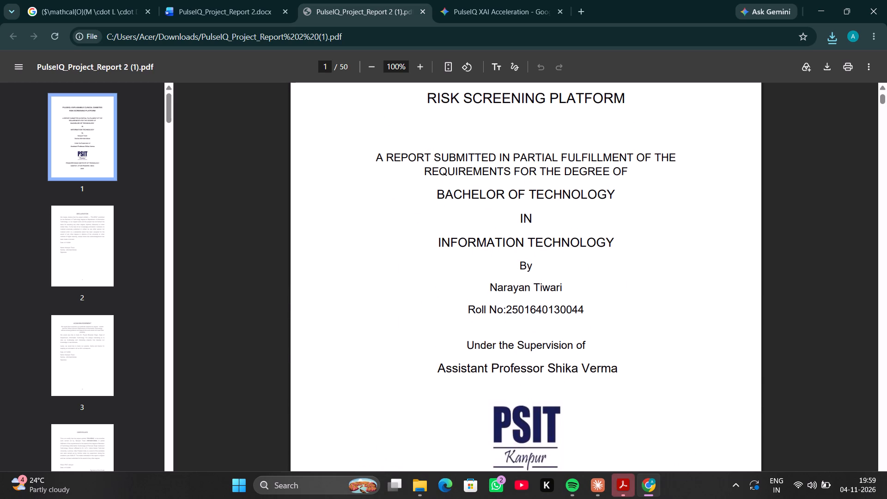
scroll(672, 154, up, 1)
scroll(672, 154, down, 3)
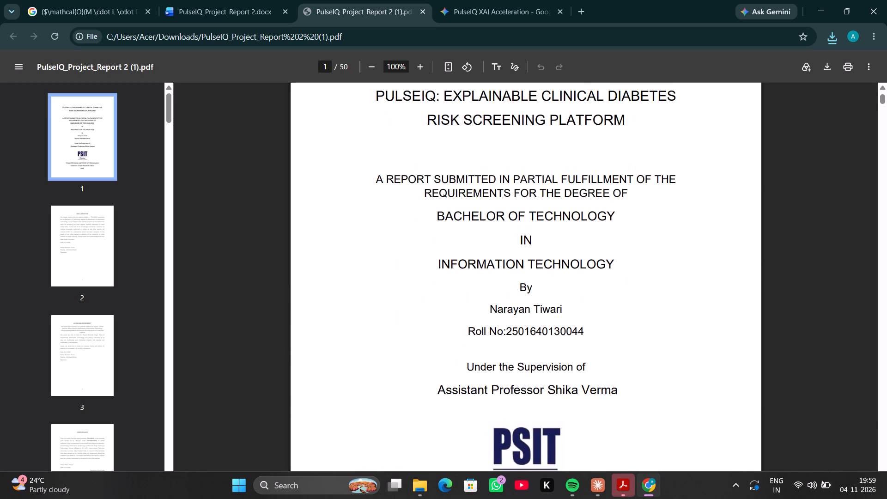
Examine the acknowledgement, certificate, abstract and following pages of the PDF up to the table of contents for layout problems.
scroll(672, 154, down, 13)
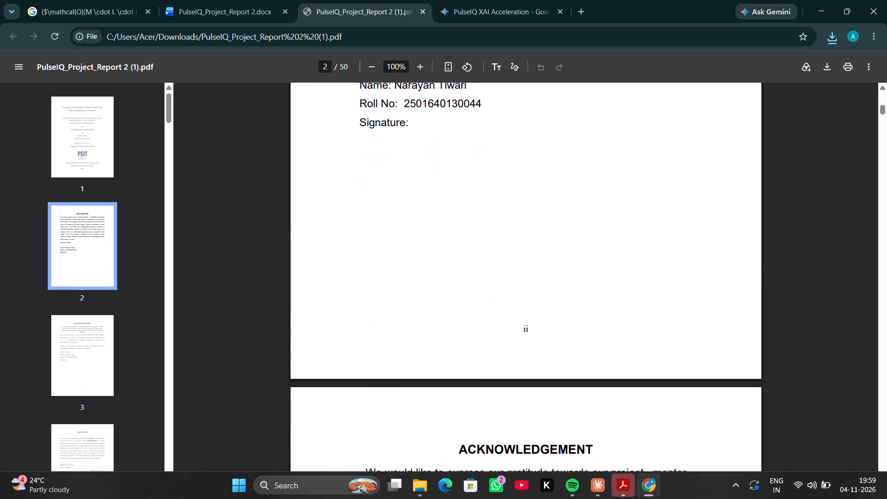
scroll(672, 154, down, 8)
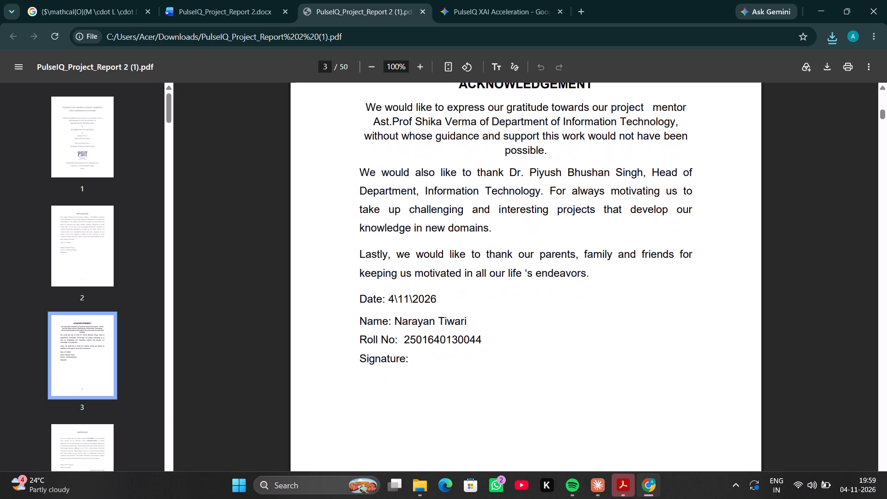
scroll(672, 154, down, 13)
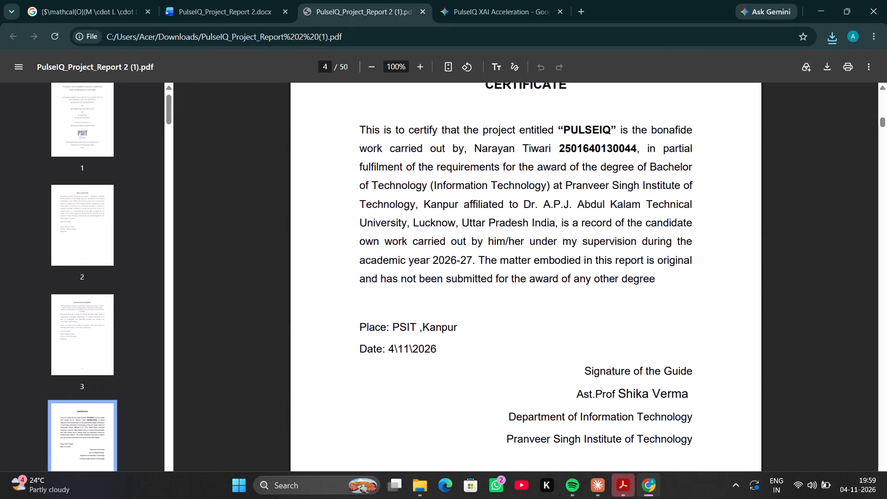
scroll(589, 235, down, 2)
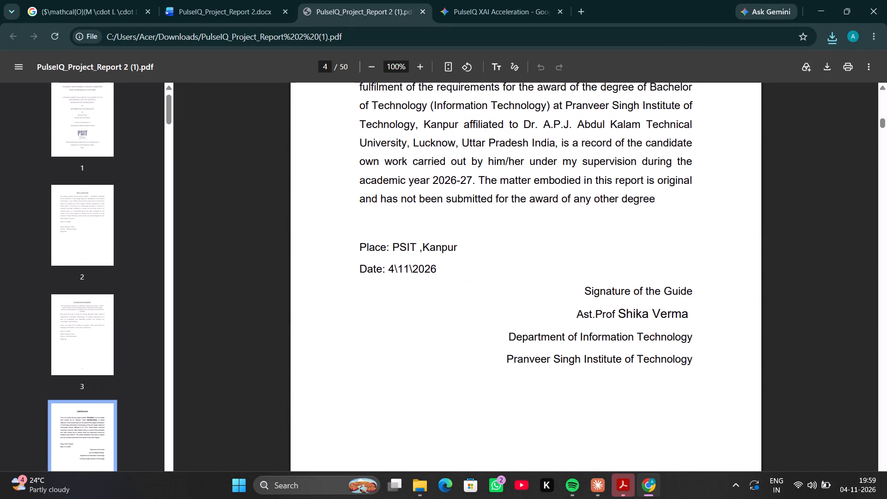
scroll(589, 235, down, 10)
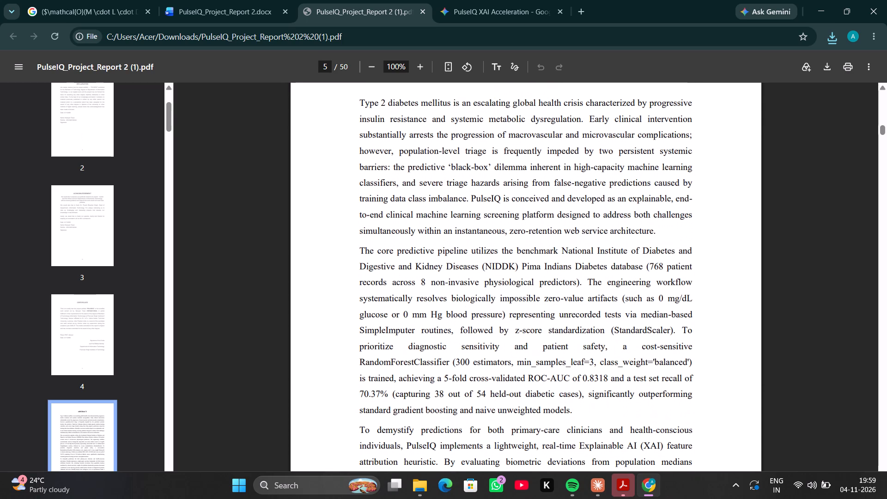
scroll(589, 235, down, 4)
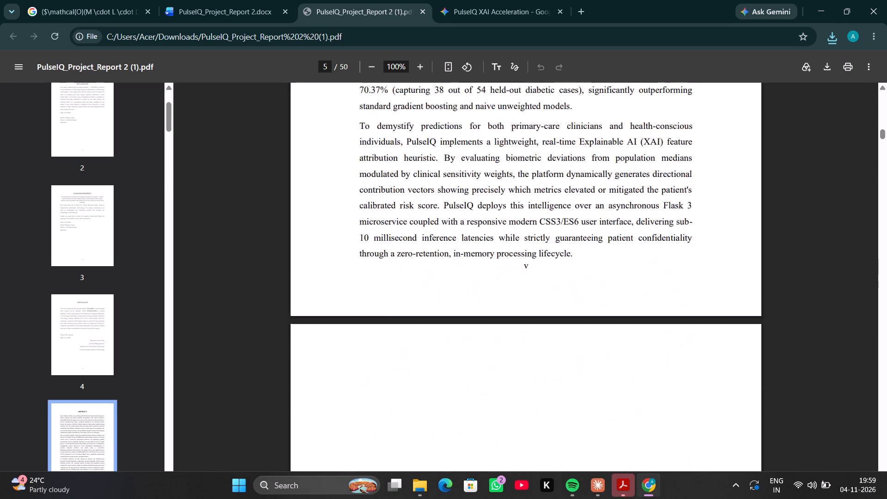
scroll(589, 235, down, 6)
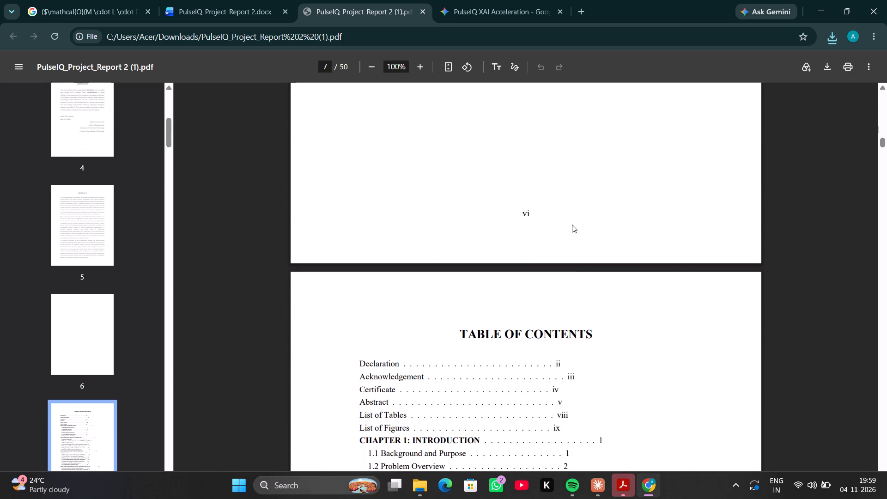
Examine the PDF's page layout from the table of contents to the start of Chapter 4, including the page just before it.
scroll(572, 225, down, 20)
scroll(572, 225, down, 17)
scroll(572, 225, down, 14)
scroll(572, 225, down, 13)
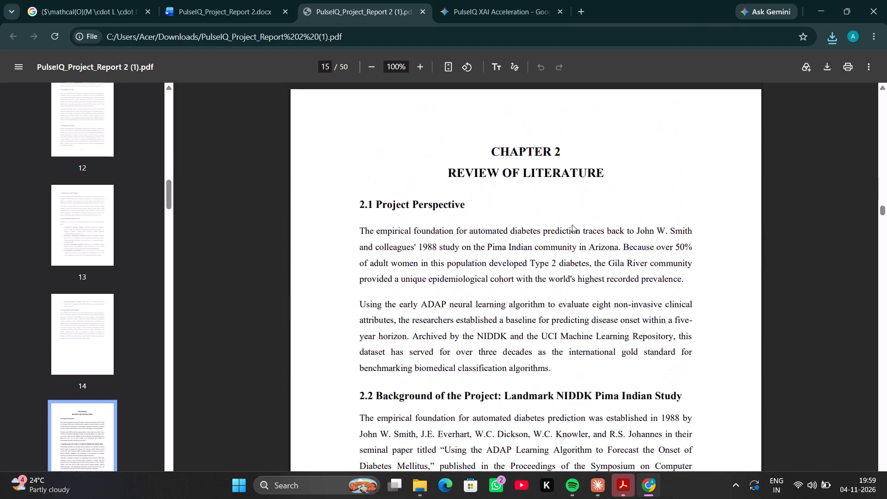
scroll(572, 225, down, 9)
scroll(572, 225, down, 20)
scroll(572, 225, down, 20)
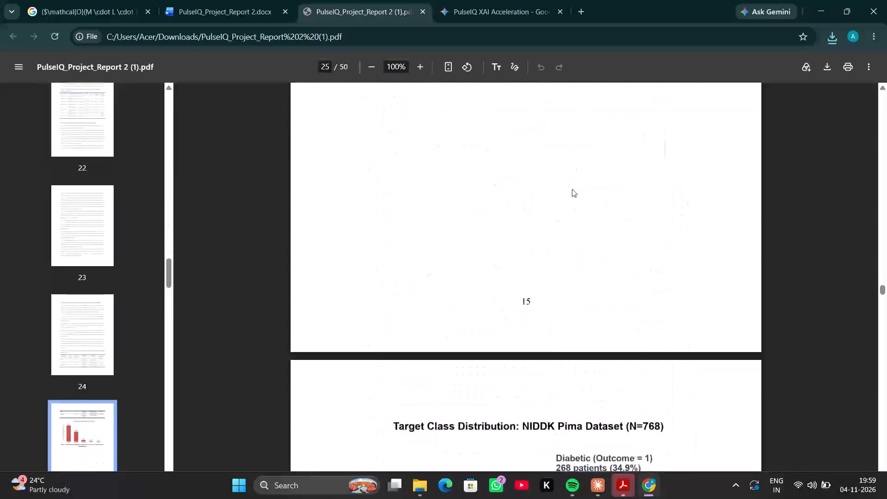
scroll(572, 189, down, 13)
scroll(572, 189, down, 11)
scroll(572, 189, up, 9)
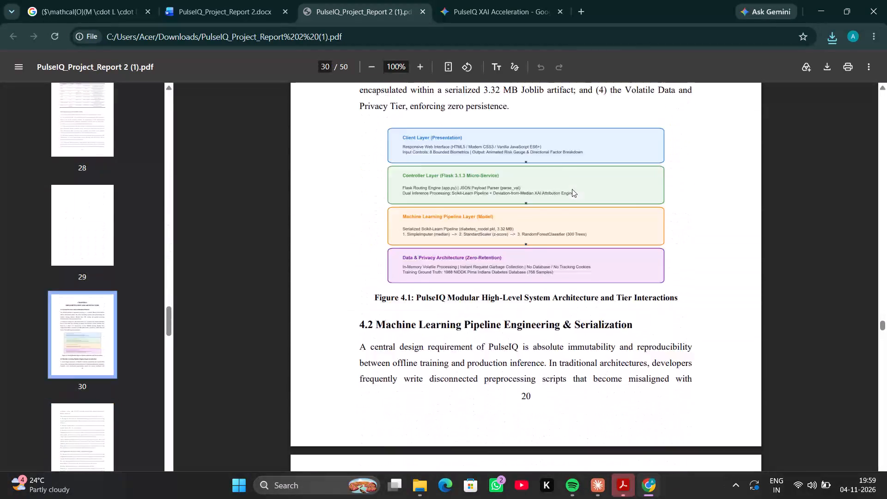
scroll(572, 189, up, 12)
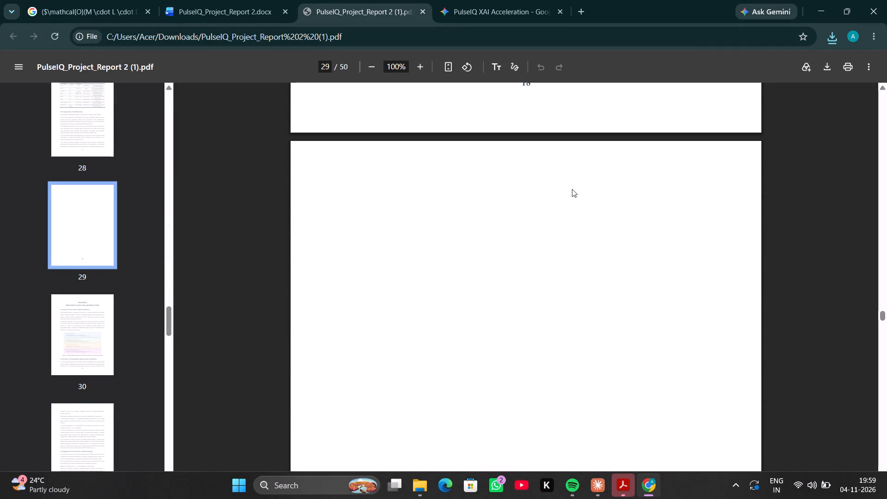
Examine the tables, figures and page breaks in the PDF from Chapter 4 through the start of Chapter 6.
scroll(572, 189, down, 13)
scroll(572, 189, down, 15)
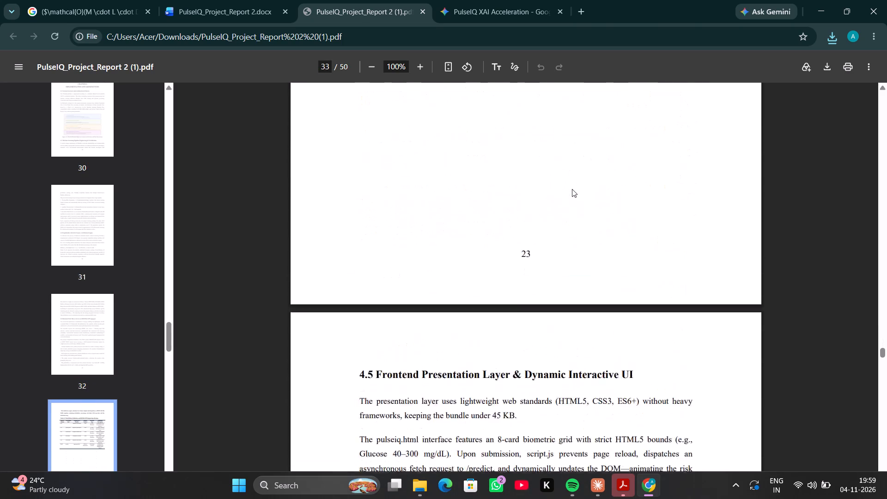
scroll(572, 189, down, 14)
scroll(572, 189, down, 18)
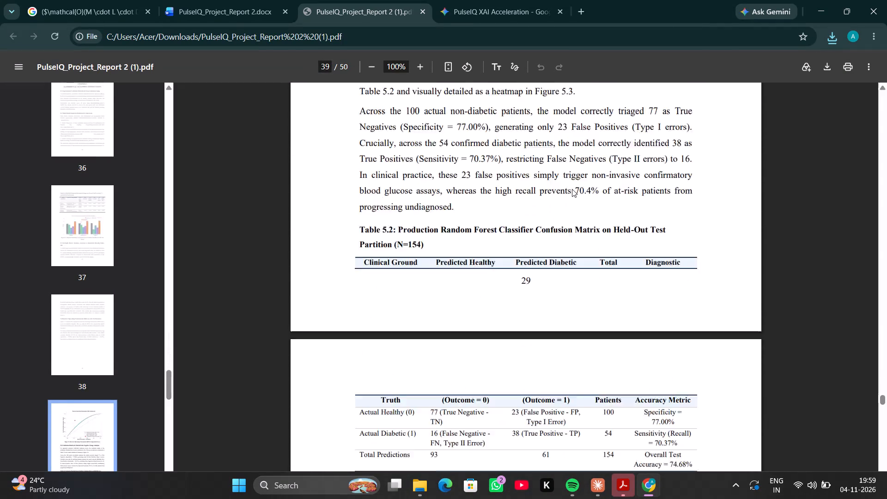
scroll(572, 189, down, 19)
scroll(572, 189, down, 7)
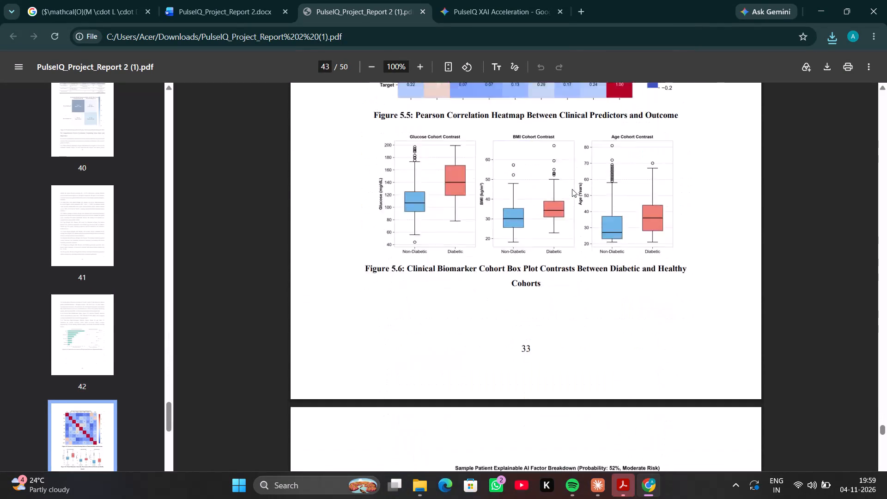
scroll(572, 189, down, 16)
scroll(572, 189, down, 6)
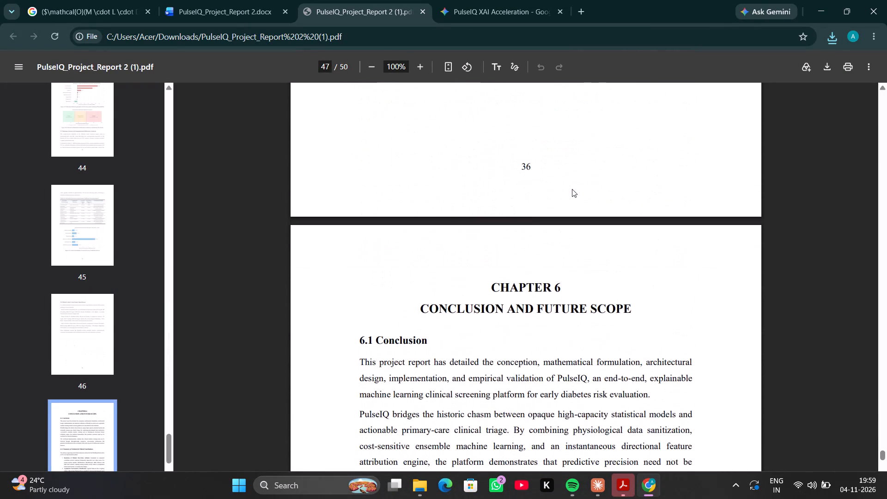
Examine the PDF's layout from the Chapter 6 conclusion through the Chapter 7 references on the last page.
scroll(572, 189, down, 15)
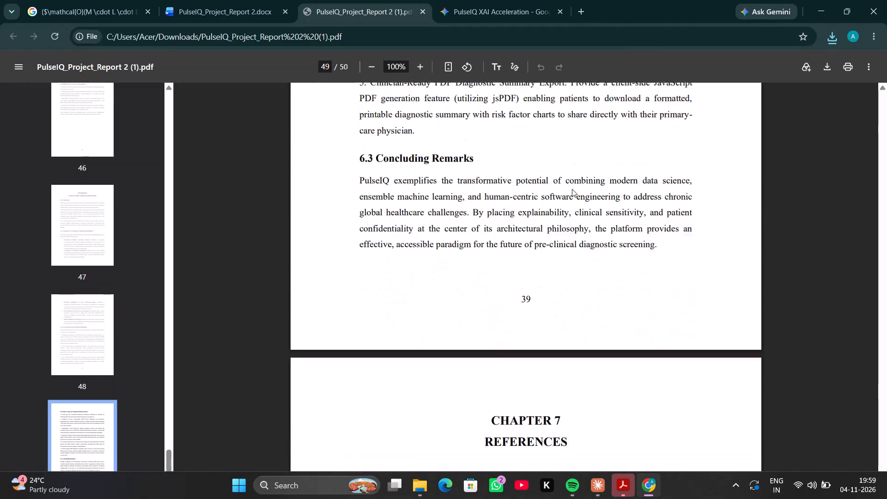
scroll(572, 189, down, 4)
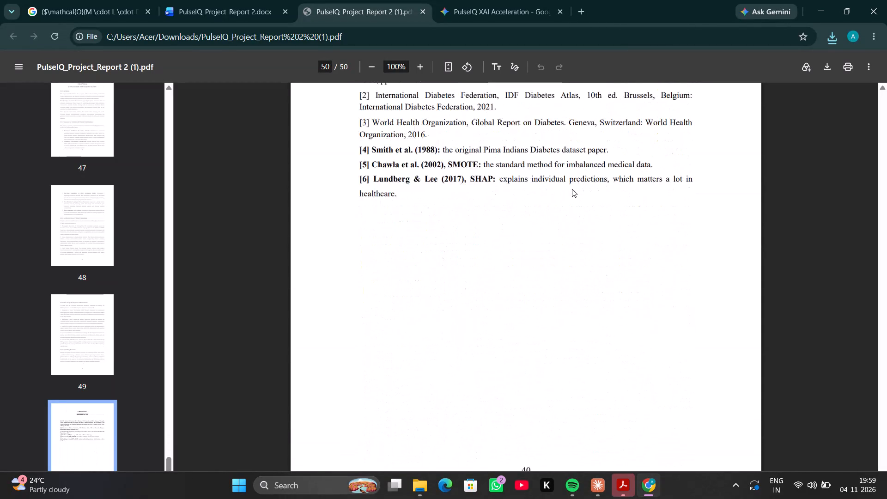
scroll(572, 189, down, 3)
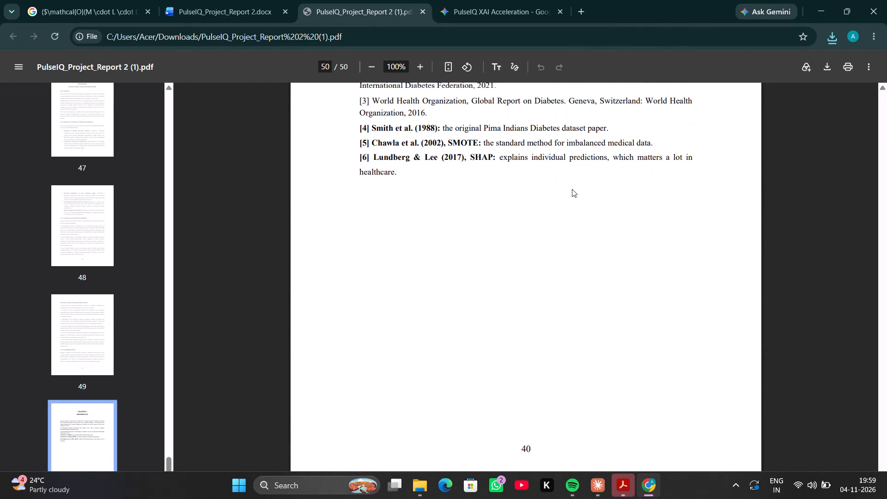
scroll(572, 189, down, 6)
scroll(572, 189, up, 15)
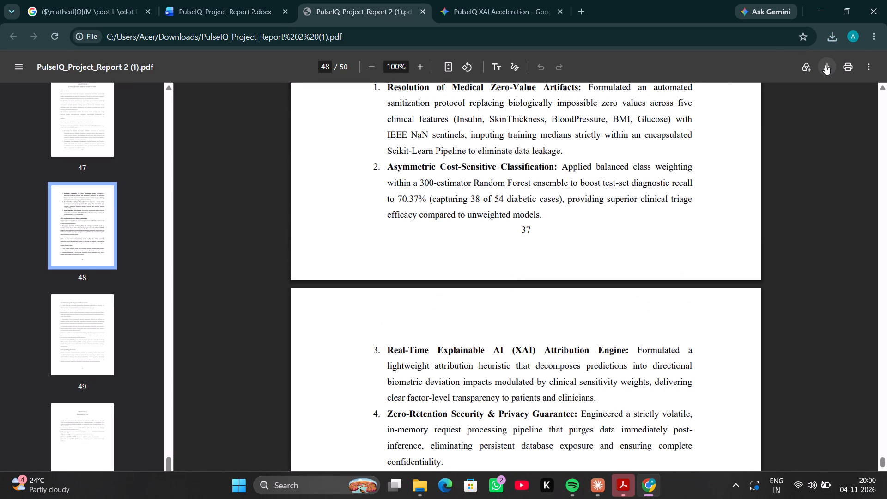
Save a copy of the PDF in the Narayan folder under the file name "real synonpsis".
click(825, 65)
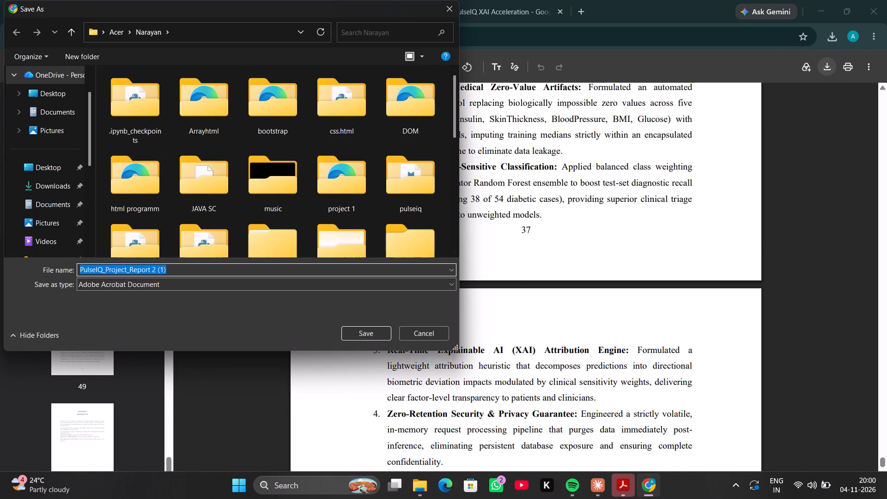
click(391, 268)
key(BackSpace)
key(BackSpace)
key(BackSpace)
key(BackSpace)
key(BackSpace)
key(BackSpace)
key(BackSpace)
key(BackSpace)
key(BackSpace)
key(BackSpace)
key(BackSpace)
key(BackSpace)
key(BackSpace)
key(BackSpace)
key(BackSpace)
key(BackSpace)
key(BackSpace)
key(BackSpace)
key(BackSpace)
key(BackSpace)
key(BackSpace)
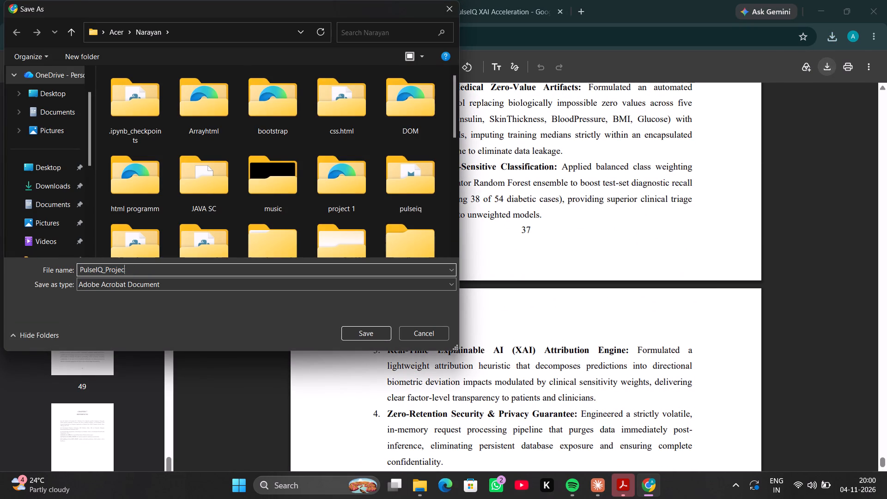
key(BackSpace)
click(391, 268)
key(r)
text(eal)
key(space)
key(BackSpace)
key(BackSpace)
key(BackSpace)
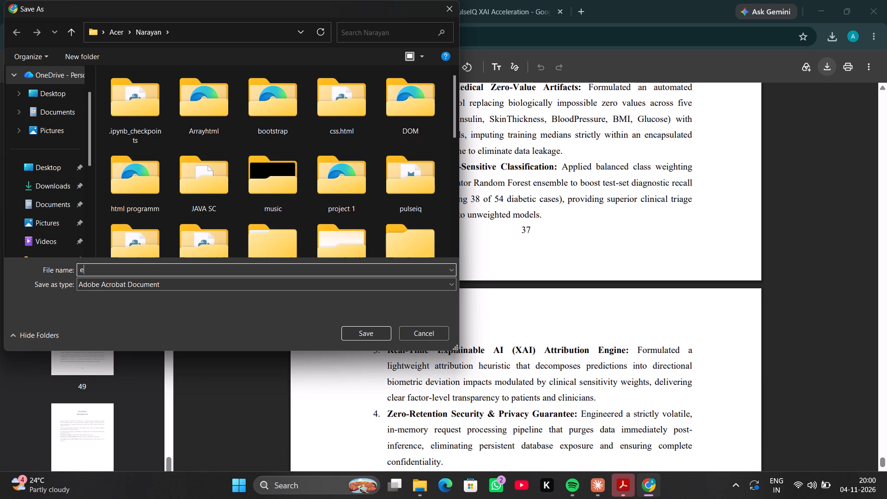
key(BackSpace)
text(real)
key(space)
text(synonpsis)
key(Return)
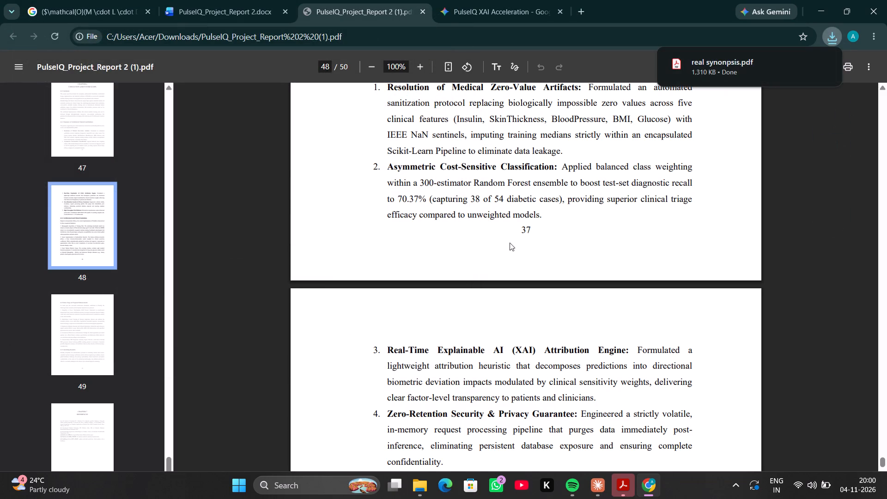
Close the Chrome, Adobe Acrobat and Spotify windows to get back to File Explorer.
click(886, 0)
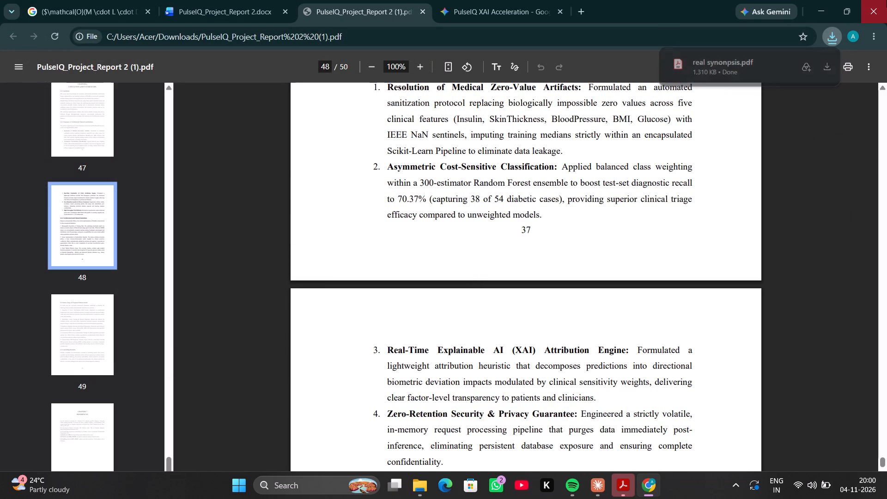
click(876, 0)
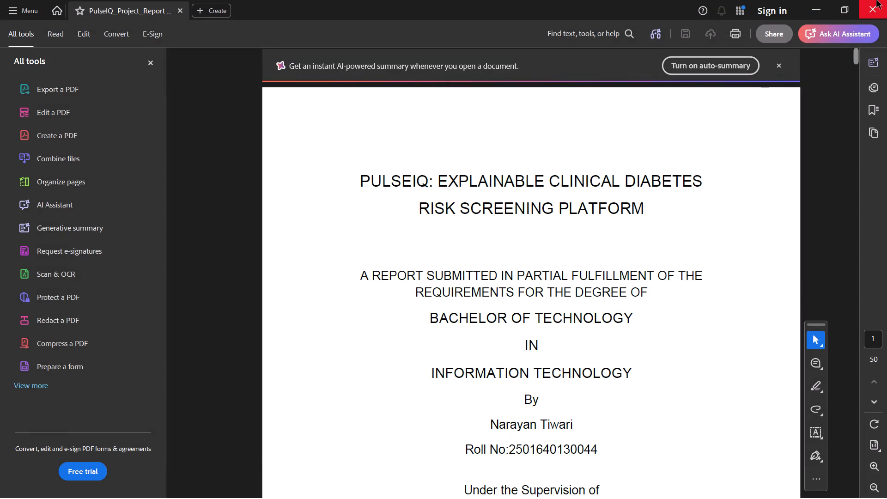
click(886, 0)
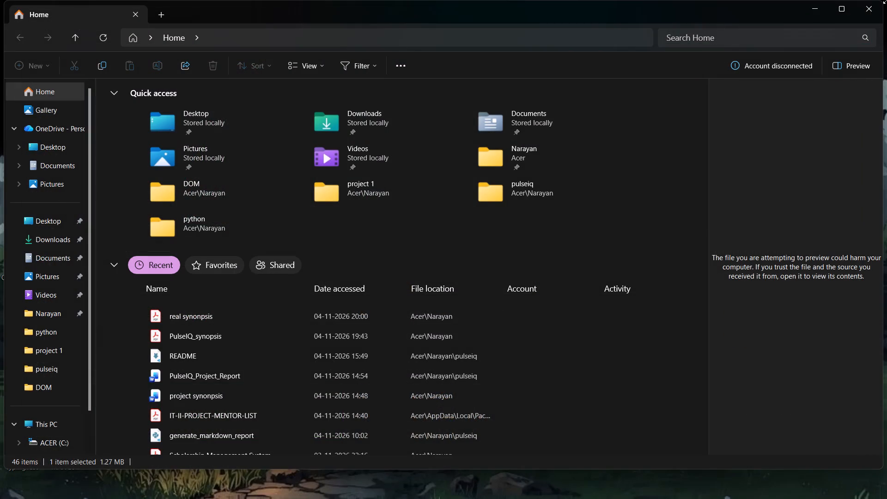
Delete the PulseIQ_synopsis PDF and the project synonpsis Word document from the Narayan folder.
right_click(256, 341)
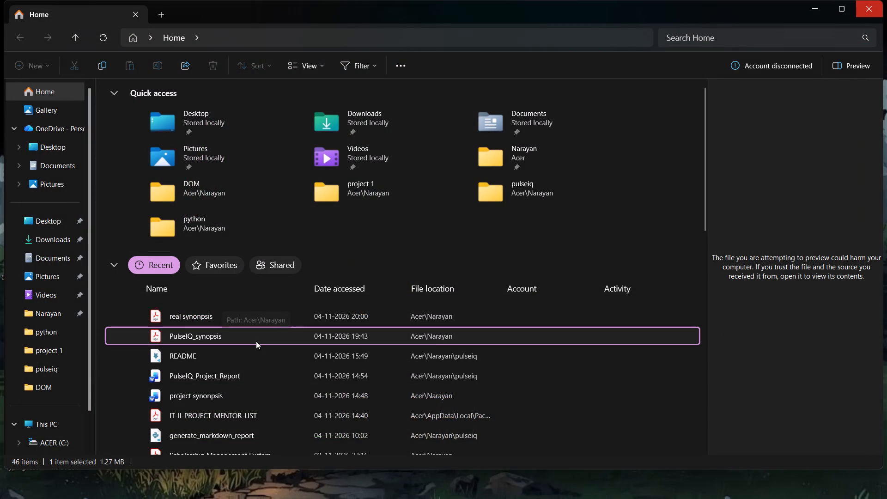
click(256, 341)
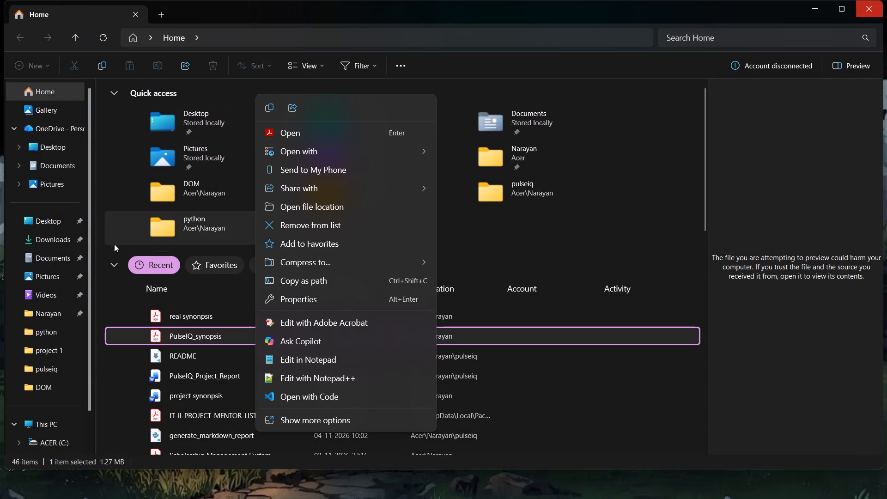
click(57, 316)
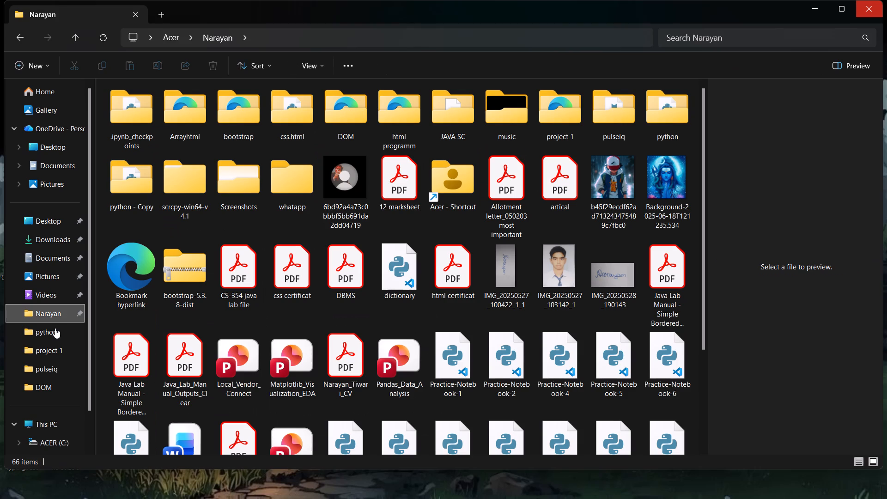
scroll(325, 345, down, 5)
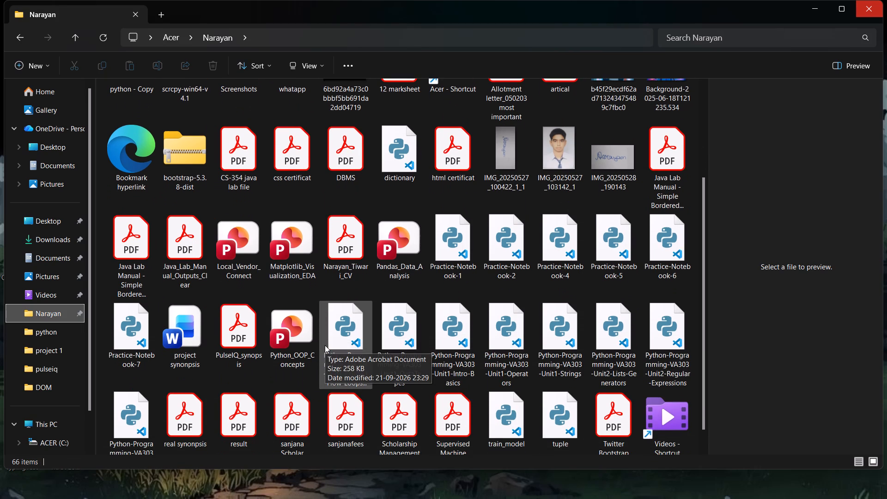
scroll(325, 345, down, 4)
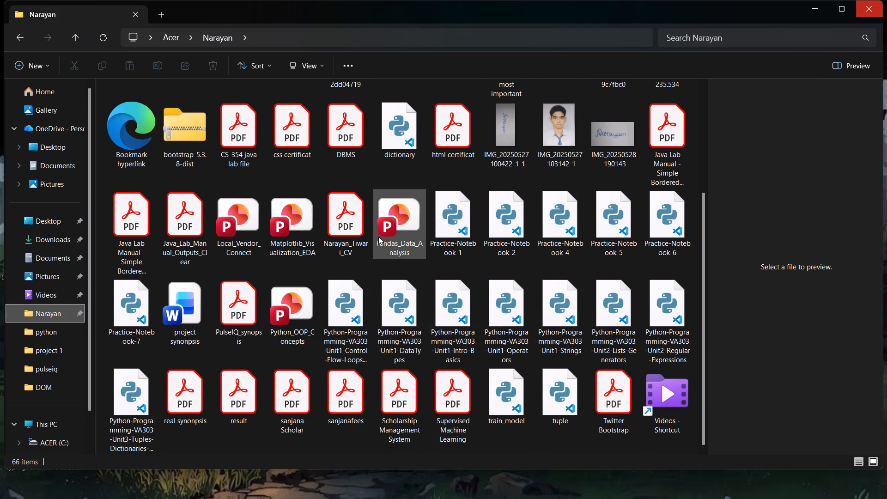
right_click(254, 295)
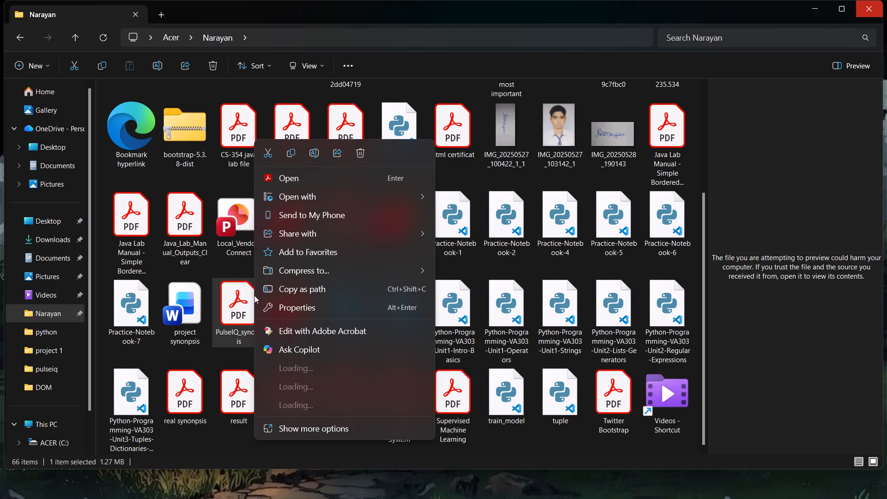
click(364, 147)
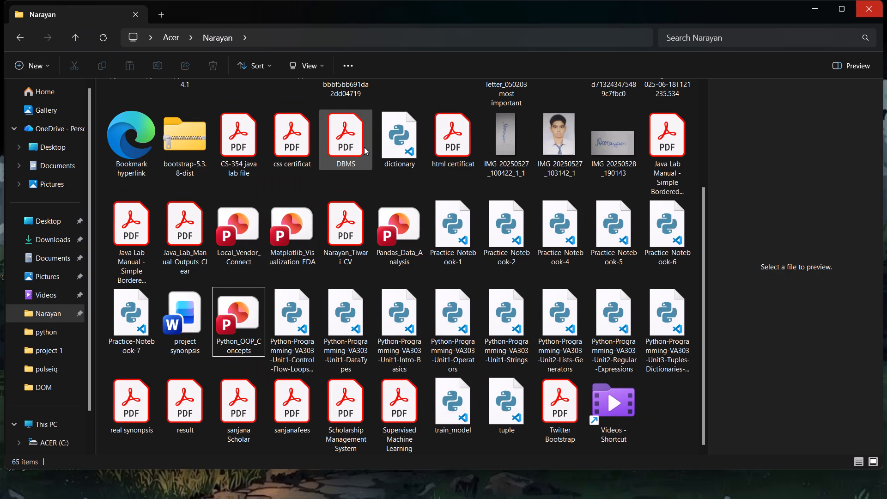
right_click(201, 318)
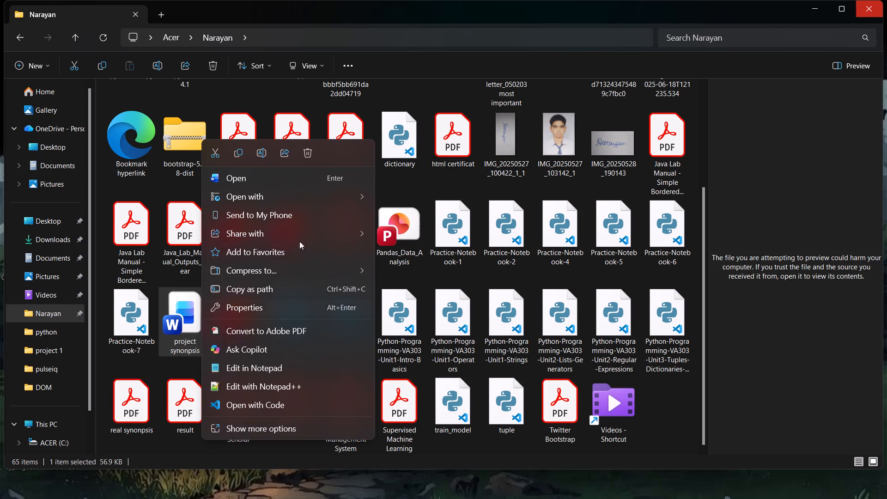
click(315, 157)
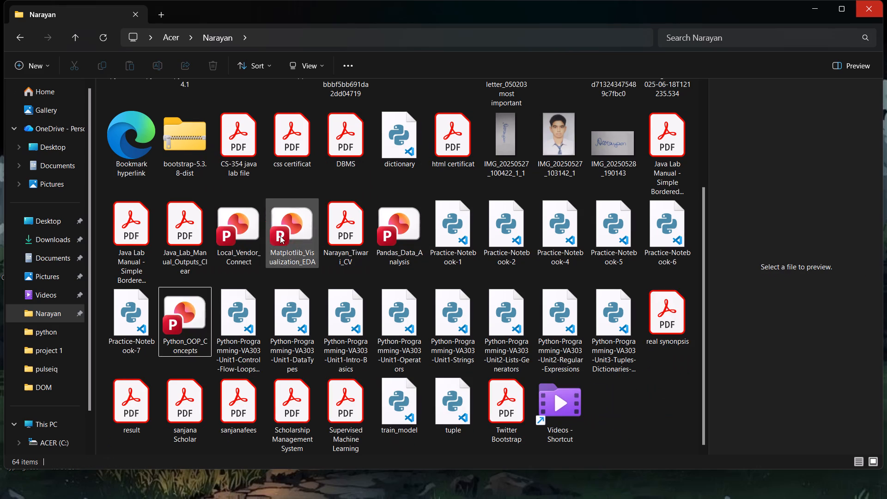
Delete the PulseIQ_Project_Report Word document from the pulseiq folder.
click(57, 355)
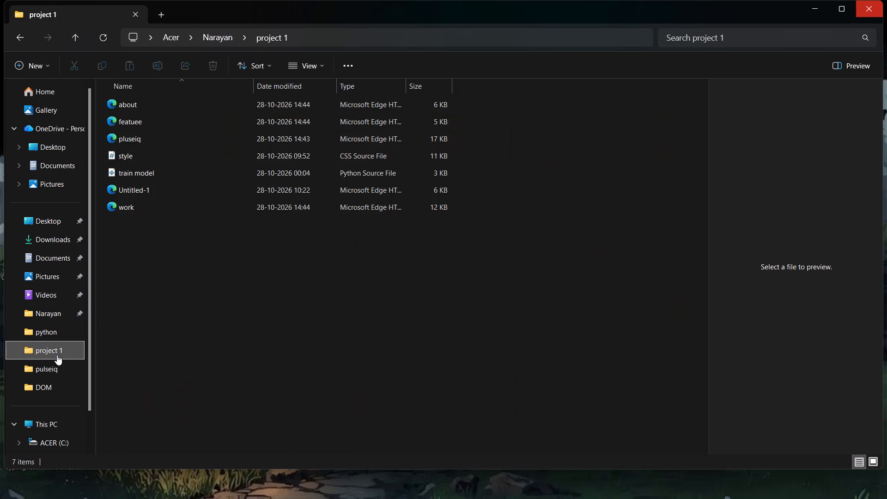
click(56, 374)
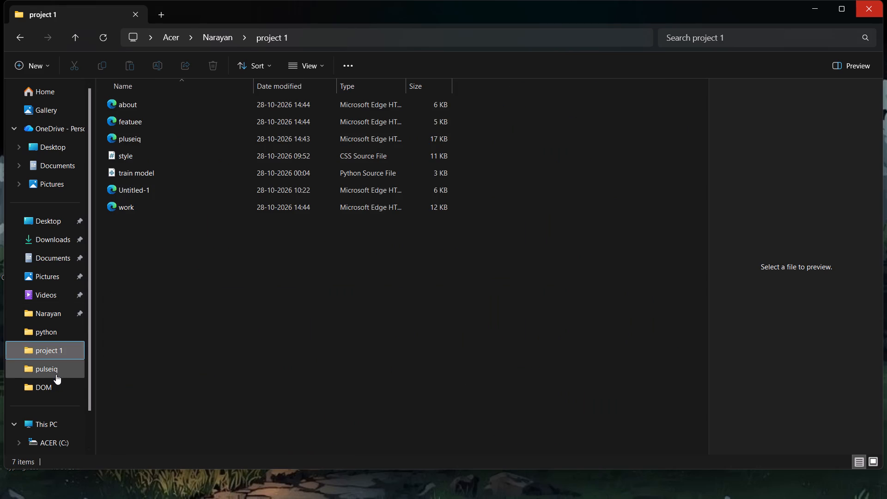
scroll(182, 362, down, 1)
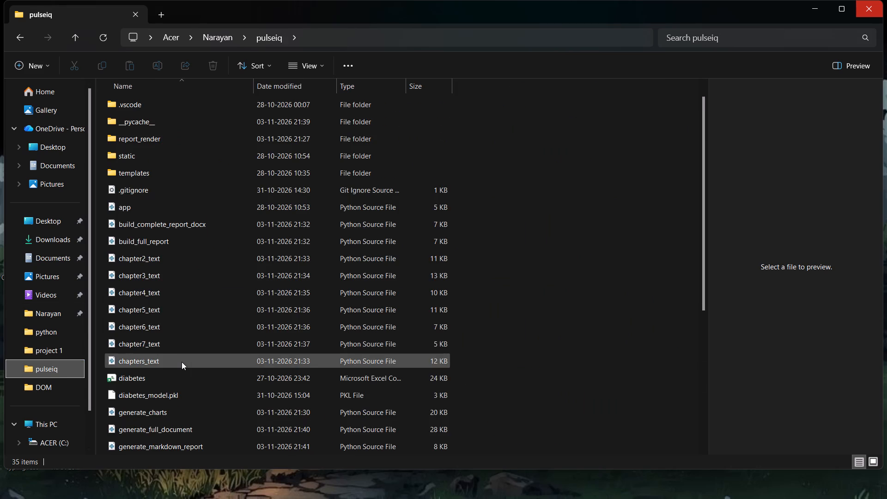
scroll(182, 362, down, 2)
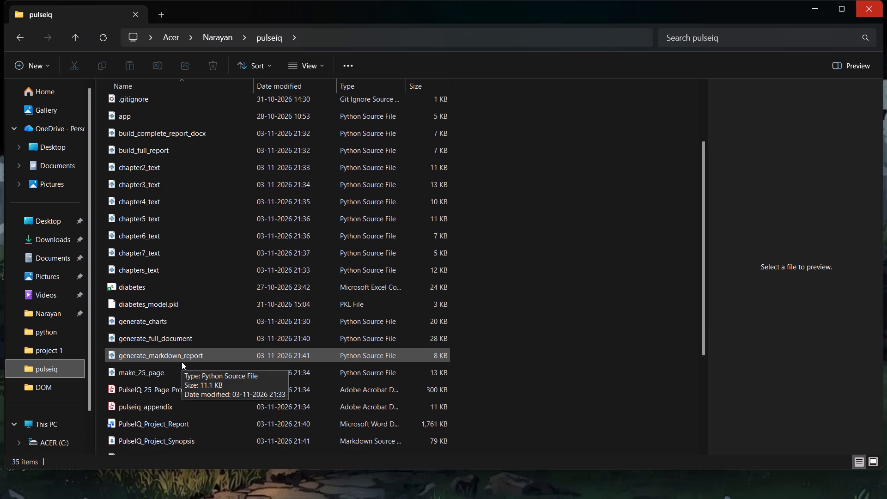
scroll(157, 389, down, 1)
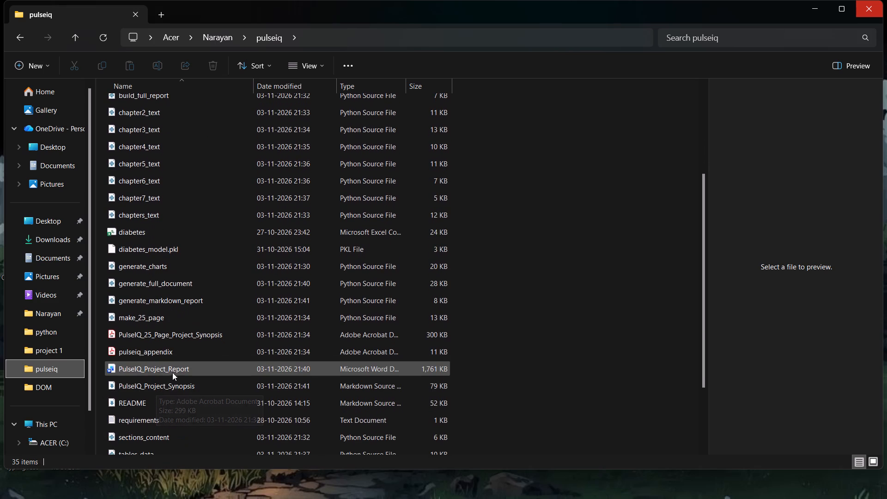
right_click(173, 371)
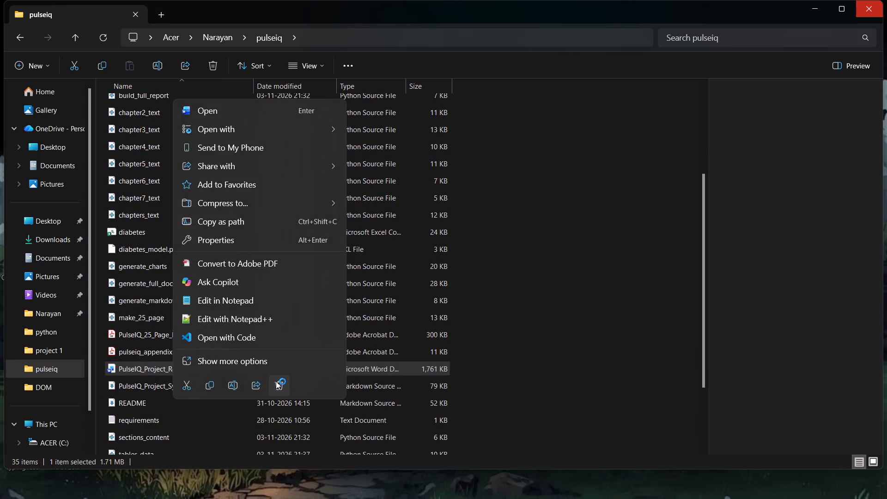
click(276, 381)
Delete the pulseiq_appendix and PulseIQ_25_Page_Project_Synopsis PDFs from the pulseiq folder.
click(220, 353)
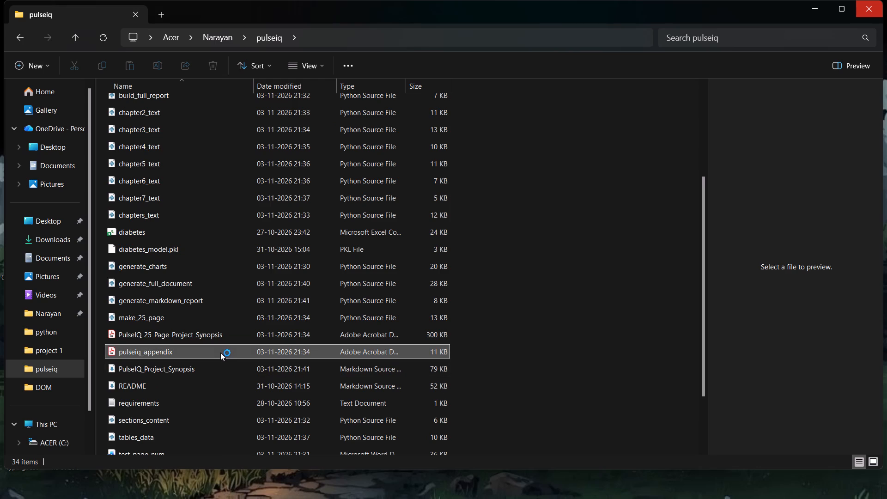
right_click(220, 353)
click(322, 374)
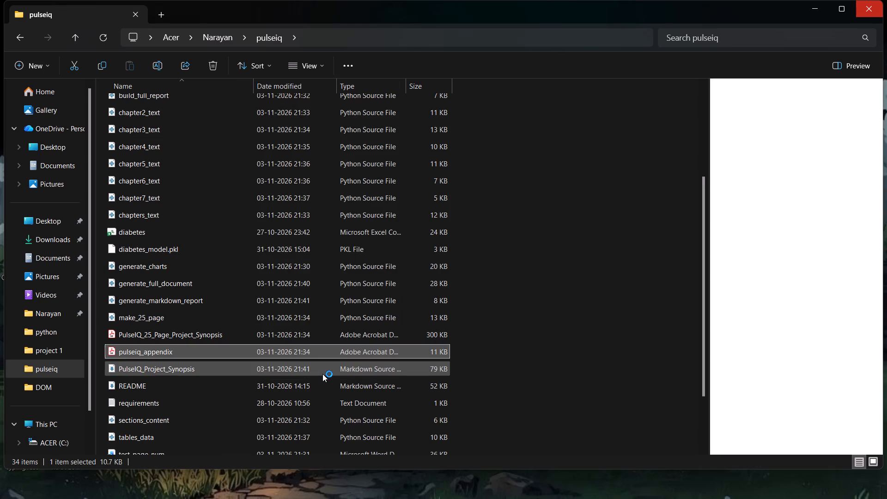
click(214, 332)
right_click(214, 332)
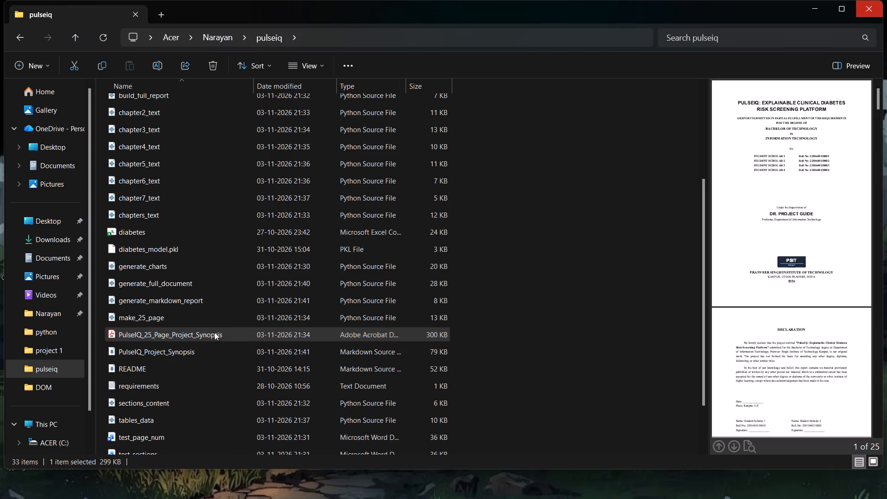
click(327, 346)
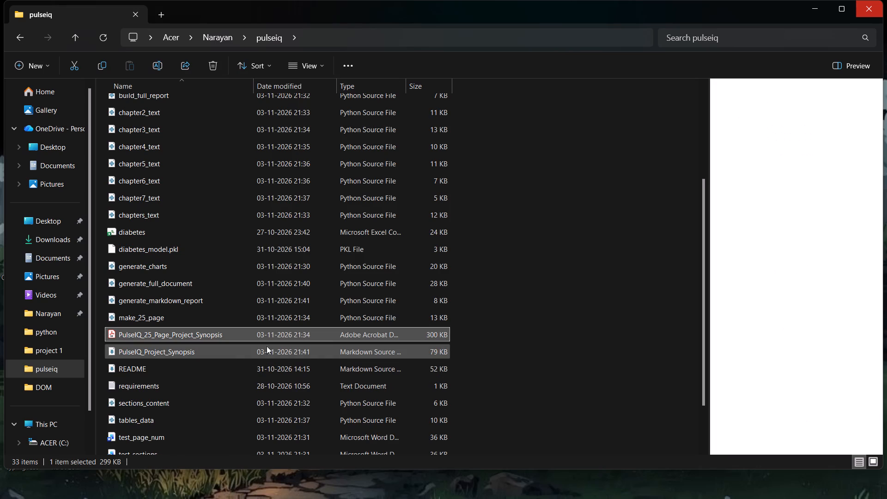
Open the PulseIQ_Project_Synopsis Markdown file in Visual Studio Code and look through its front matter.
click(222, 333)
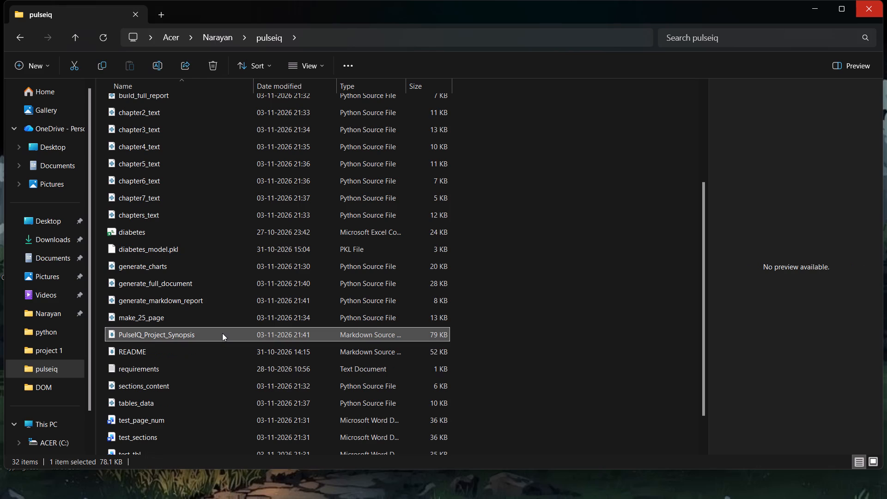
double_click(222, 333)
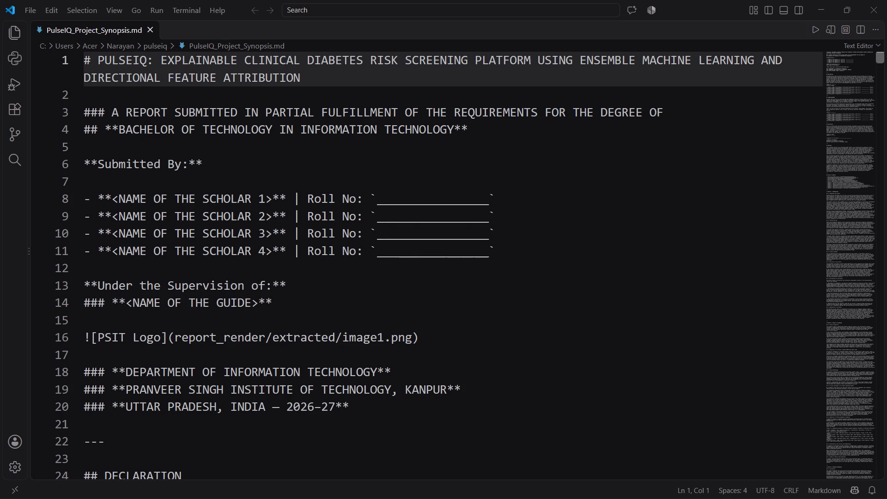
scroll(222, 333, down, 8)
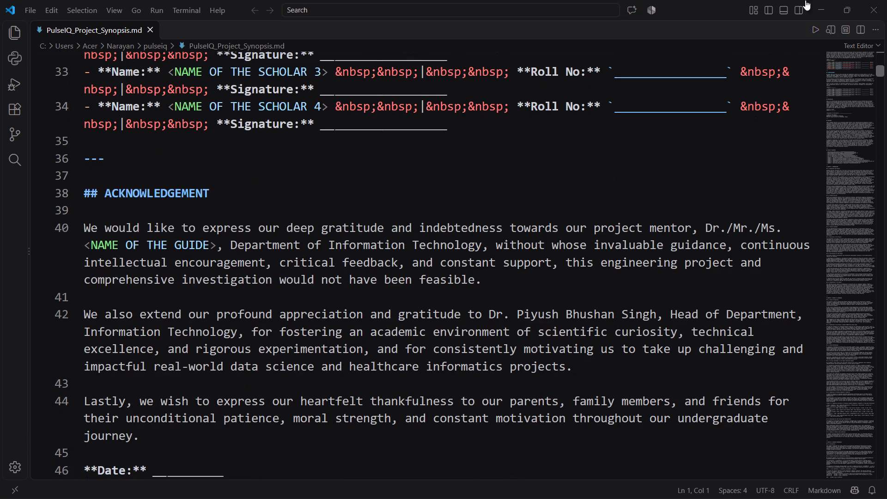
Close the Markdown editor and delete the PulseIQ_Project_Synopsis Markdown file from the pulseiq folder.
click(886, 5)
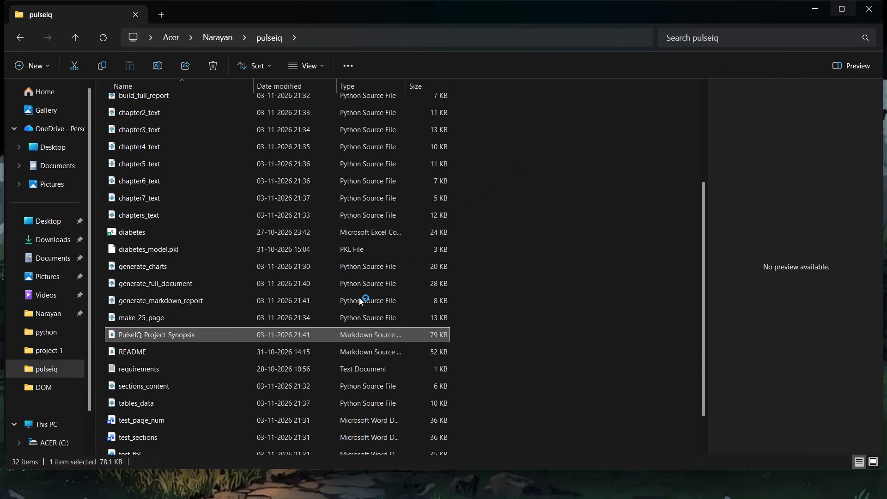
click(310, 329)
right_click(310, 329)
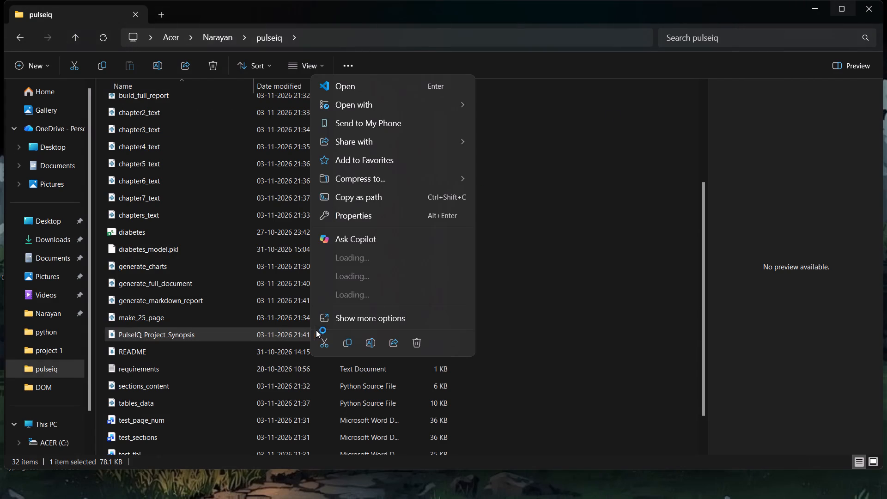
click(418, 342)
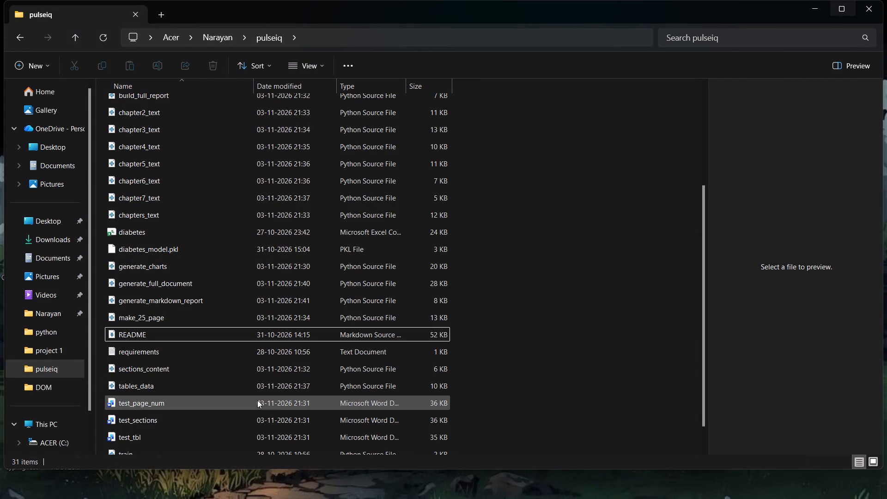
Check the remaining files at the end of the pulseiq folder and close the folder window.
click(257, 400)
click(257, 400)
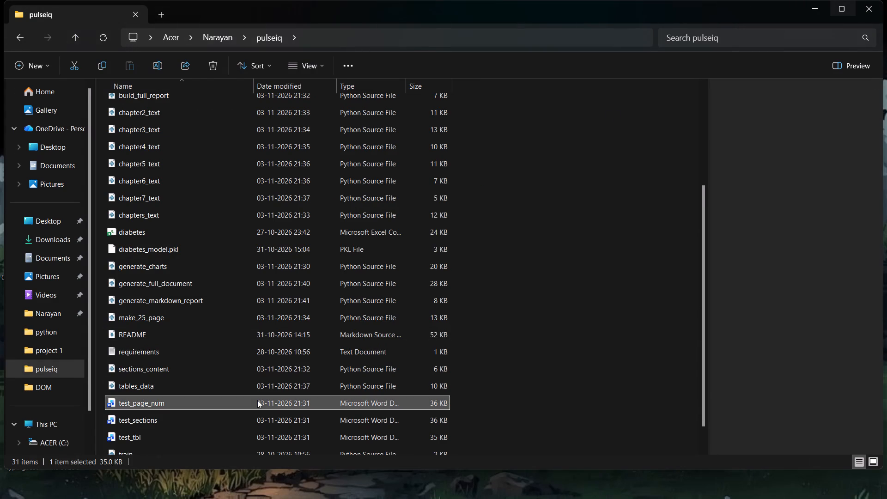
scroll(257, 400, down, 5)
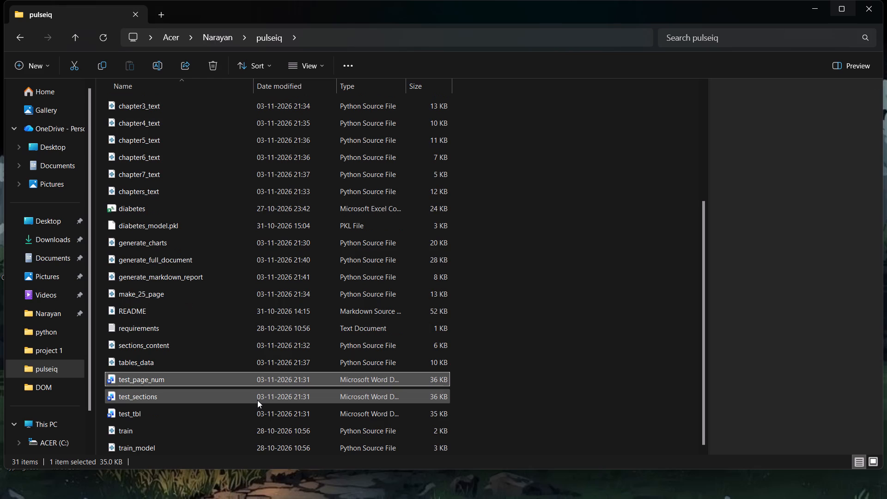
scroll(257, 400, down, 1)
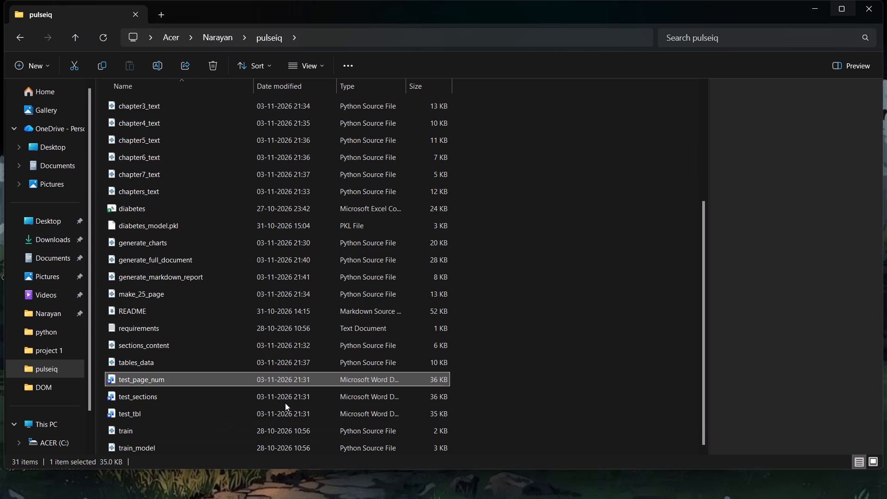
click(877, 4)
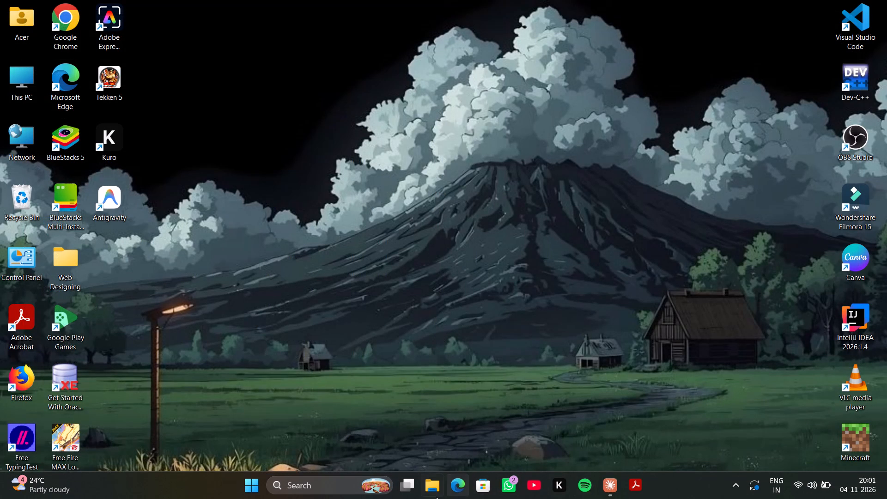
Open the recent real synonpsis PDF, review its cover, certificate, abstract and contents pages, and close it along with the file window.
click(436, 497)
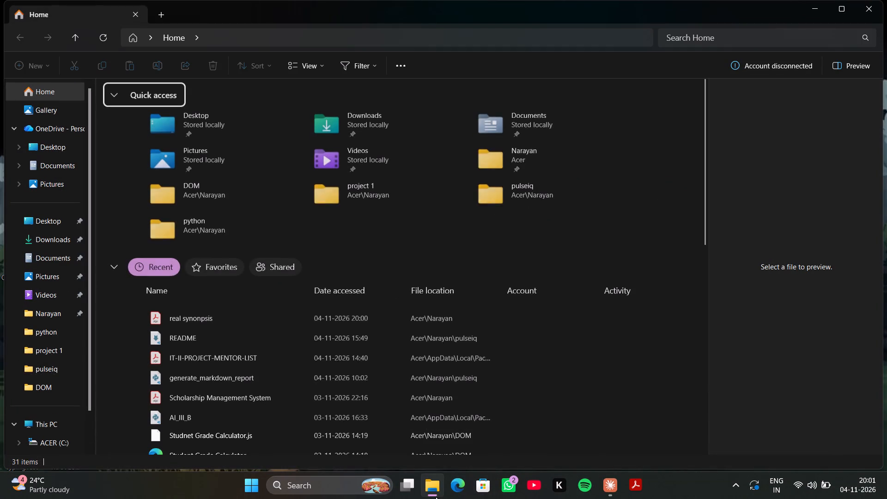
click(269, 320)
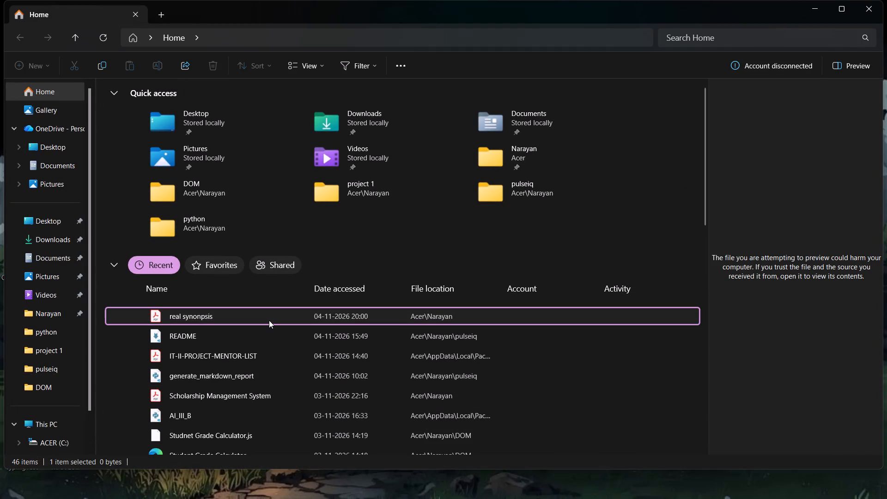
double_click(269, 320)
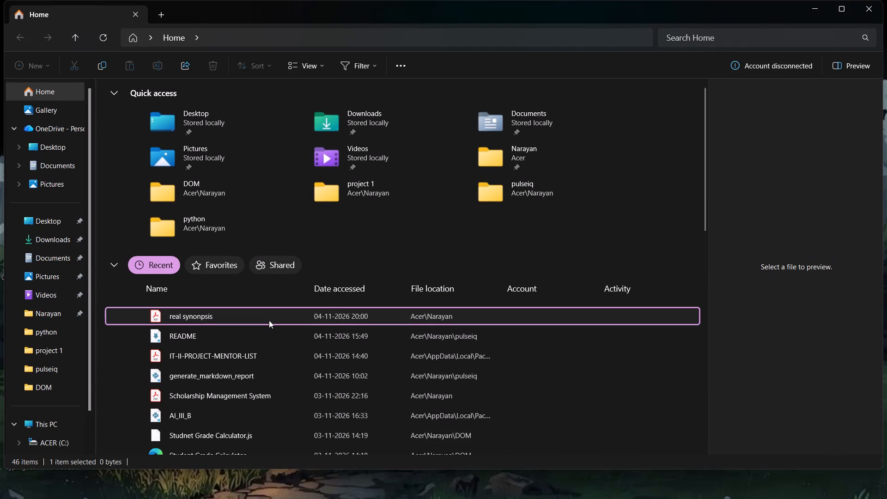
click(269, 320)
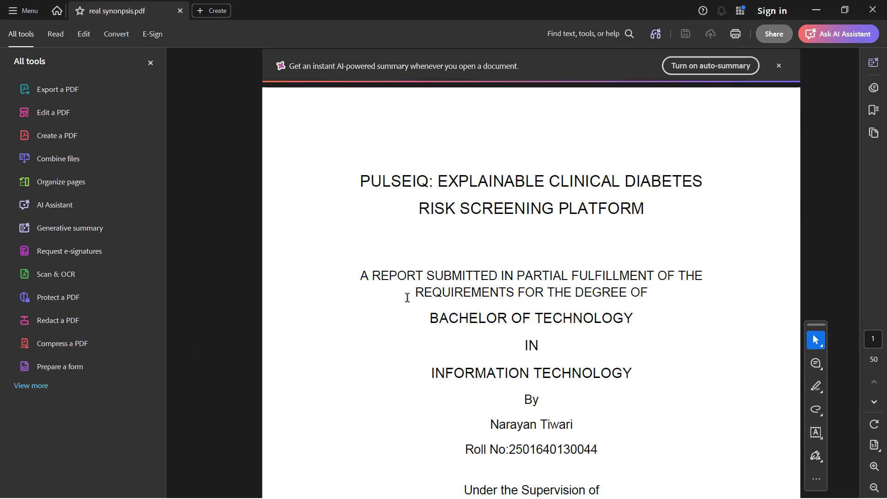
scroll(407, 298, right, 2)
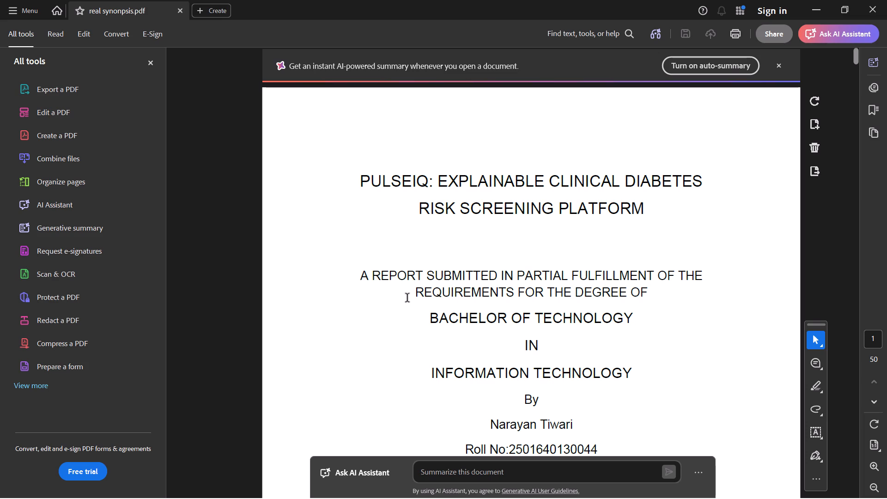
scroll(407, 298, down, 5)
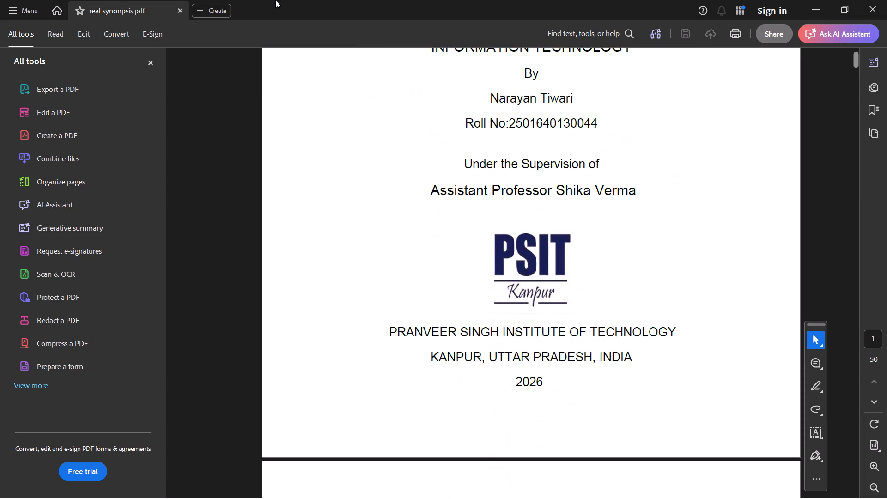
scroll(275, 0, down, 18)
scroll(585, 255, down, 12)
scroll(585, 255, down, 12)
scroll(585, 255, down, 10)
scroll(585, 255, down, 11)
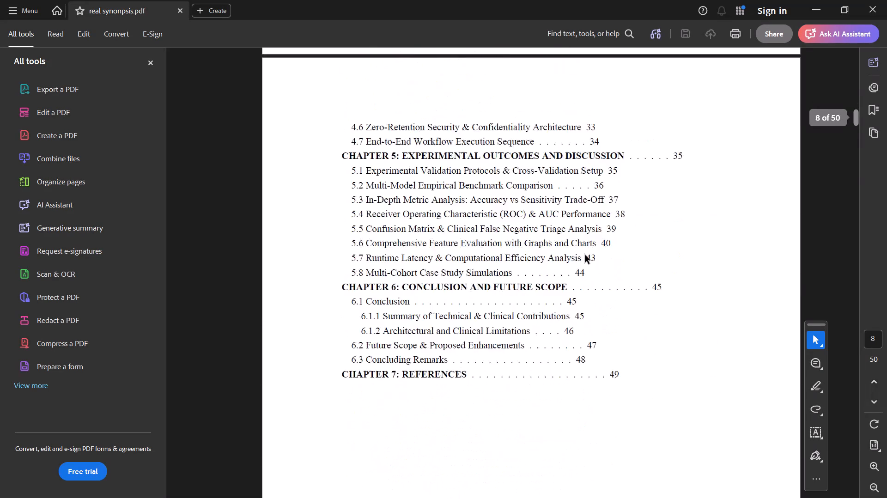
scroll(585, 255, up, 18)
scroll(585, 255, up, 3)
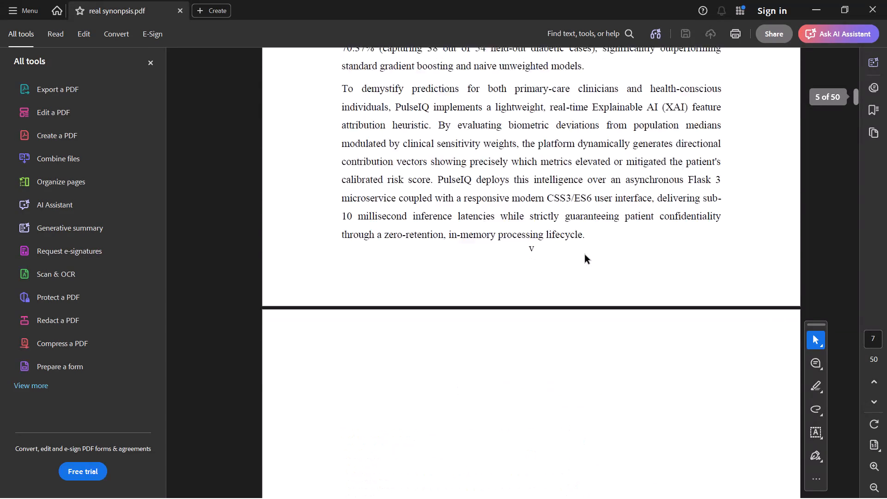
scroll(585, 255, up, 13)
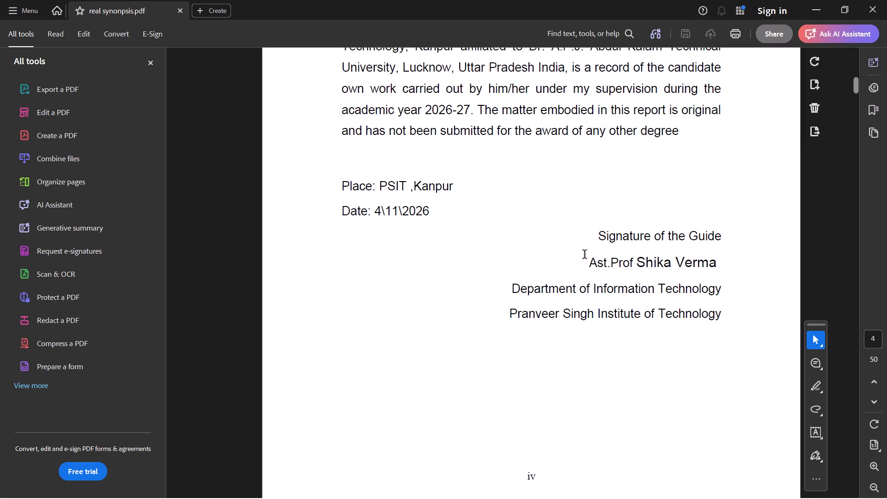
click(585, 255)
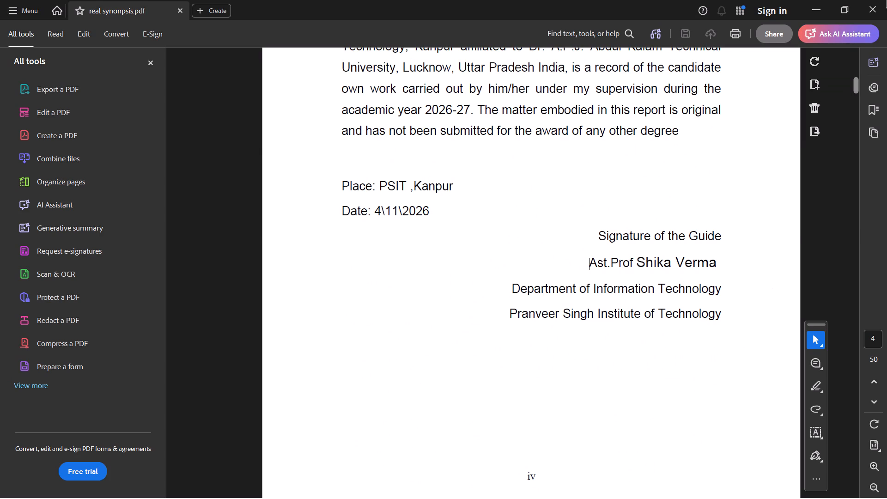
click(879, 2)
click(879, 2)
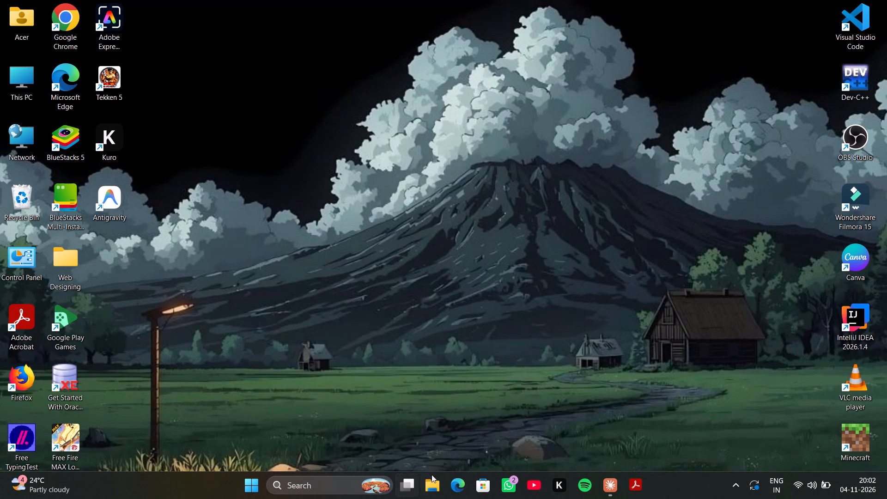
Send the real synonpsis PDF over Bluetooth to the POCO M6 Plus 5G phone, turning on the computer's Bluetooth for the transfer.
click(430, 484)
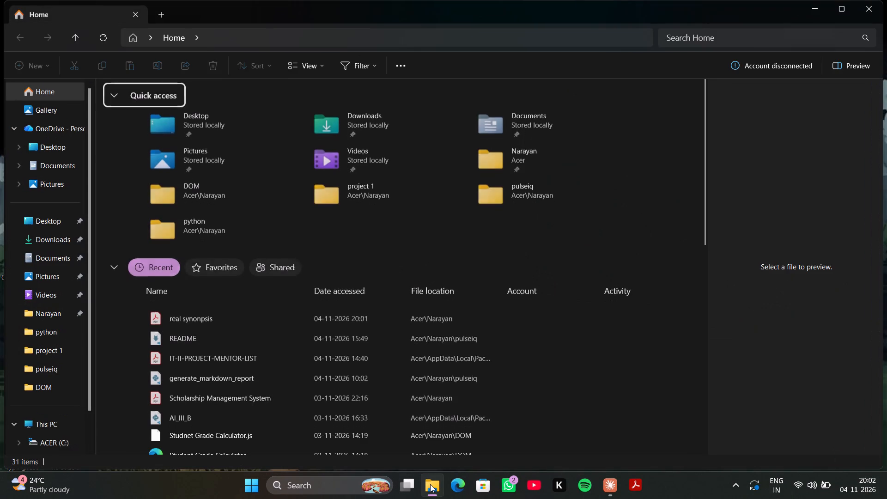
right_click(285, 313)
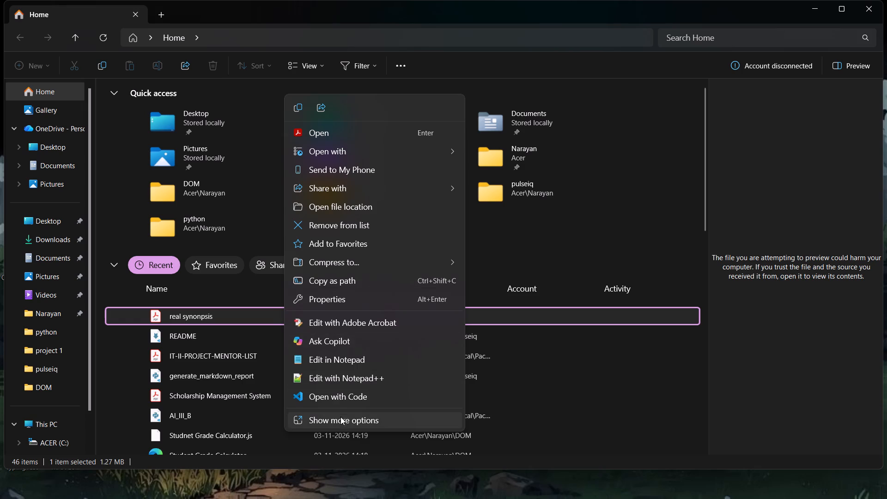
click(340, 420)
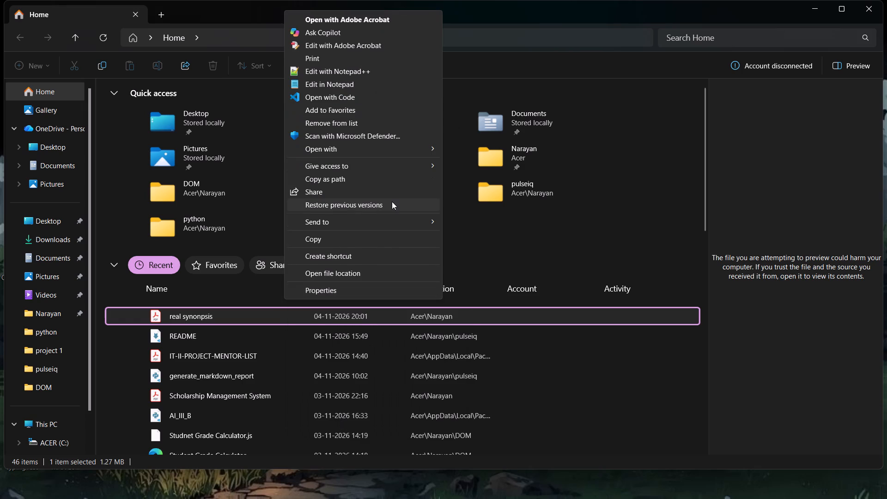
click(475, 225)
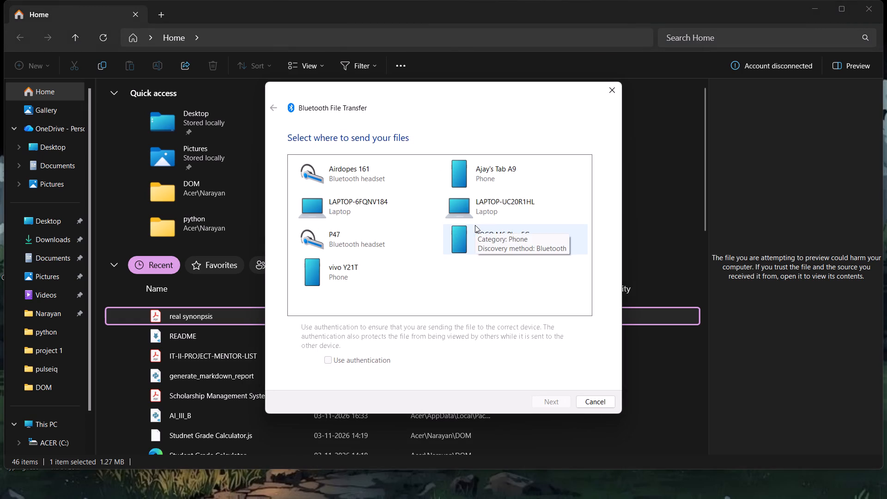
click(511, 247)
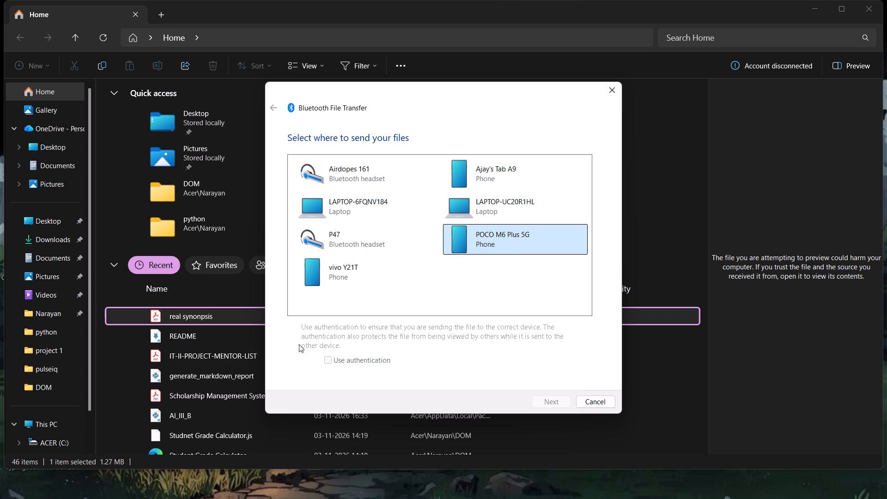
click(331, 357)
click(513, 248)
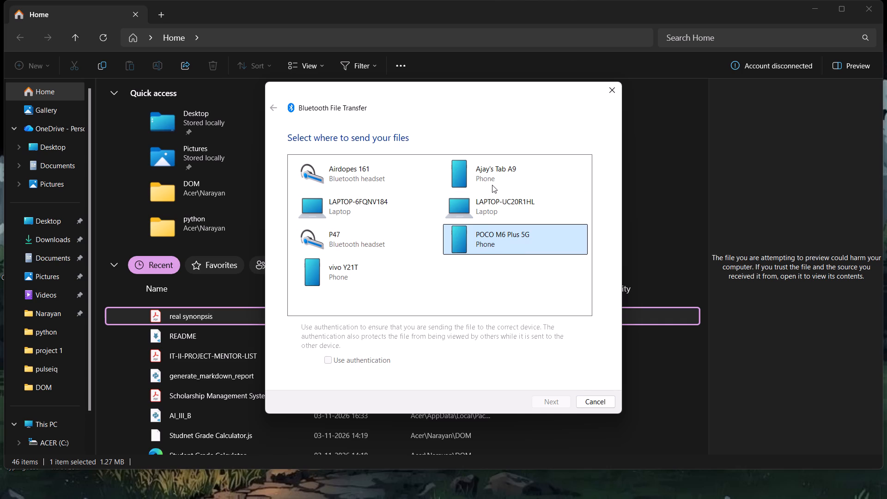
click(492, 185)
click(496, 238)
click(409, 365)
click(821, 498)
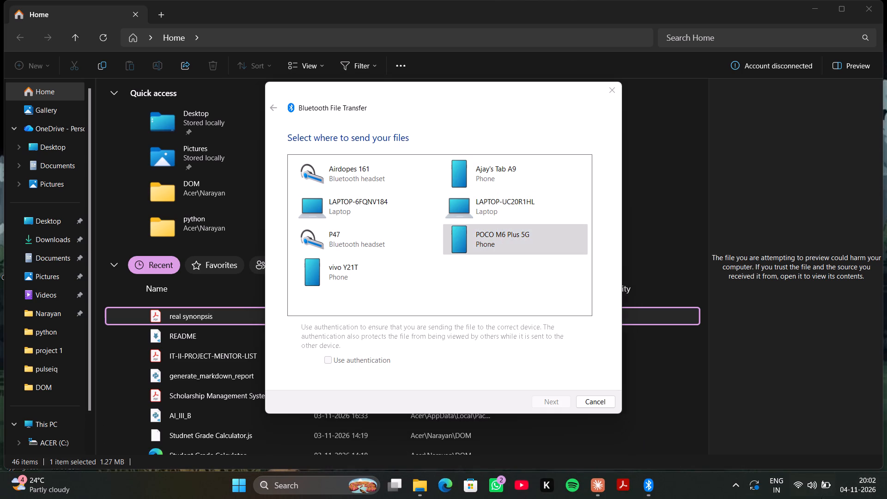
click(769, 272)
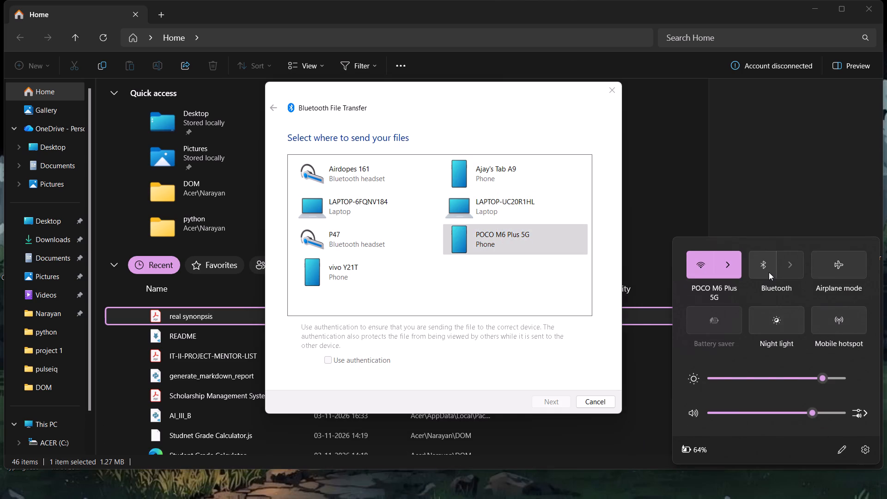
click(451, 379)
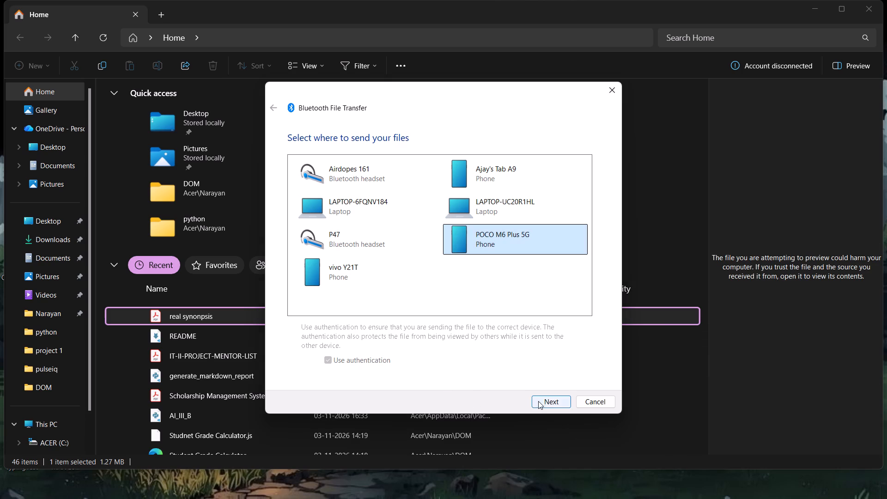
click(538, 400)
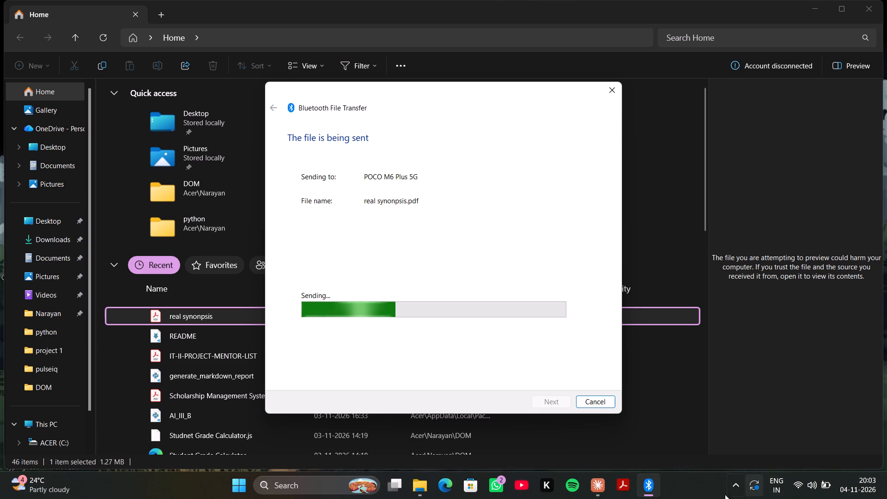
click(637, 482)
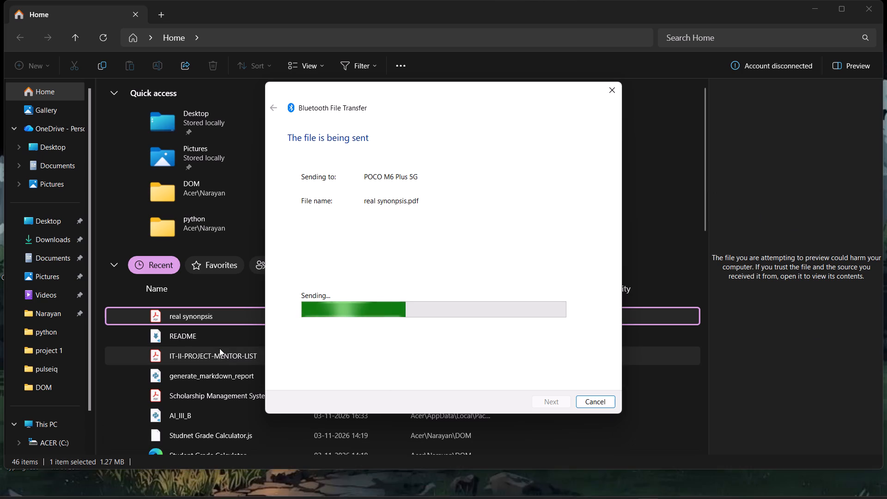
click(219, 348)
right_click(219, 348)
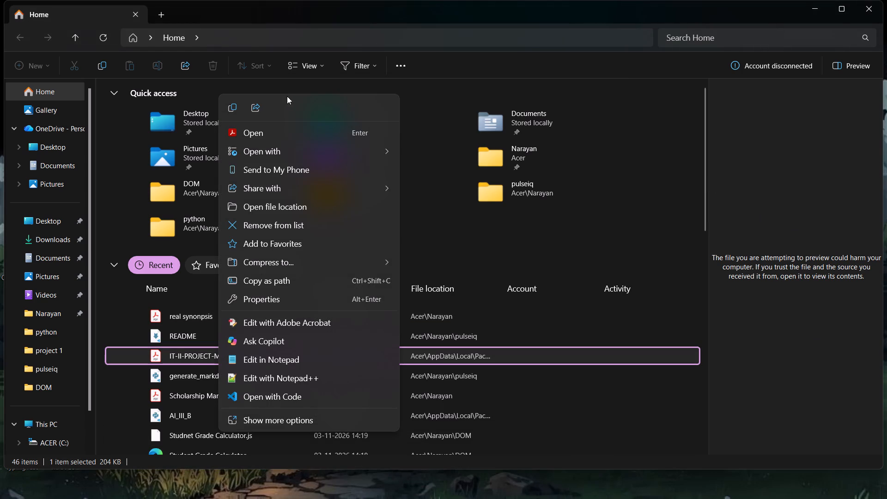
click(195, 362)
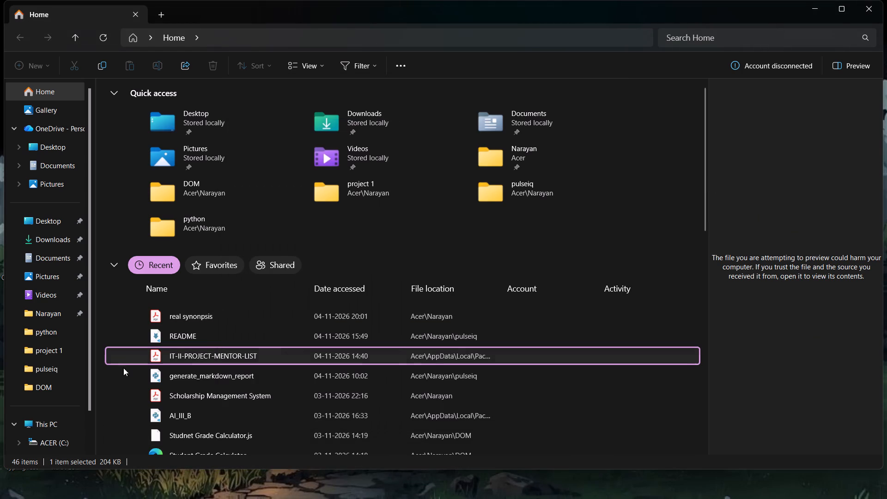
Browse the python, project 1, pulseiq and Narayan folders and look through the files they contain.
click(58, 337)
click(58, 350)
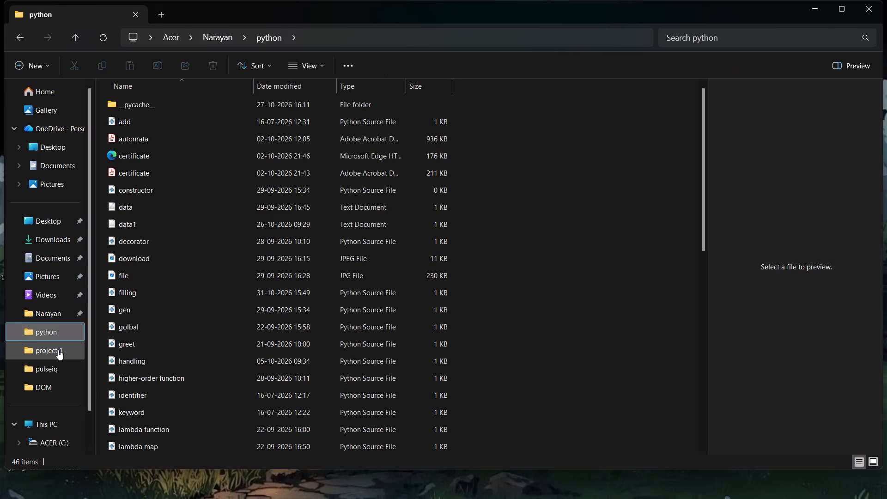
click(52, 371)
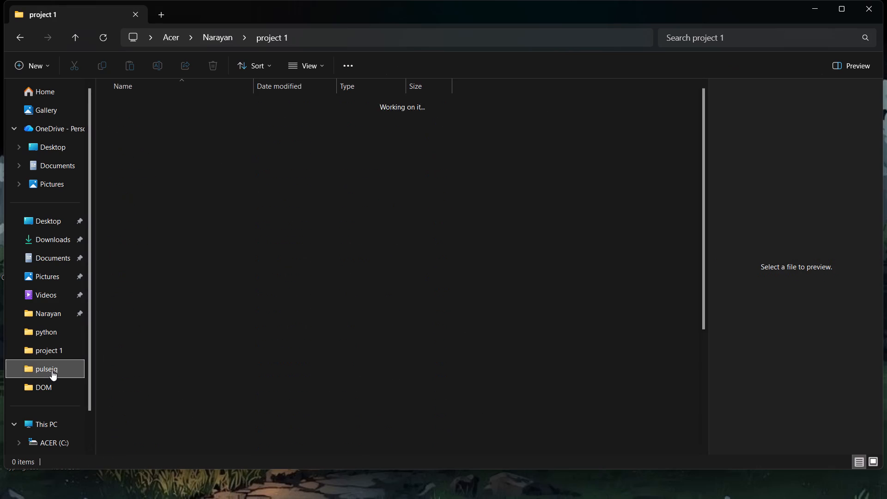
scroll(175, 349, down, 10)
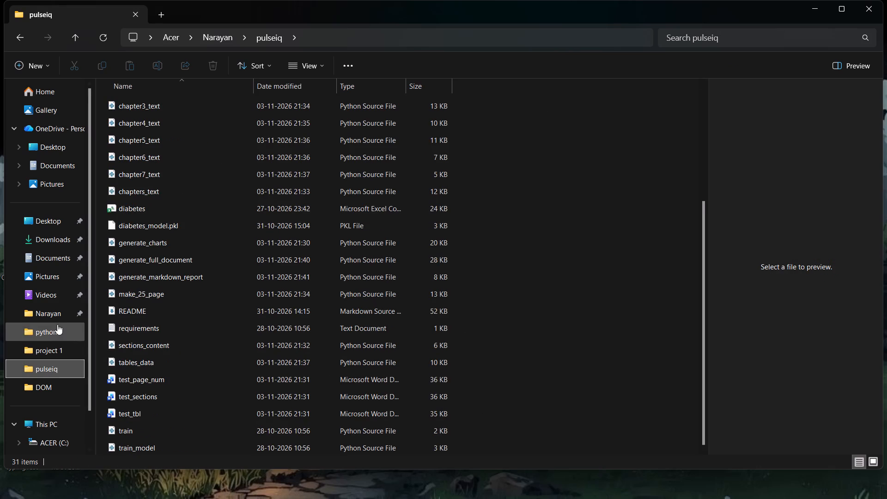
click(65, 317)
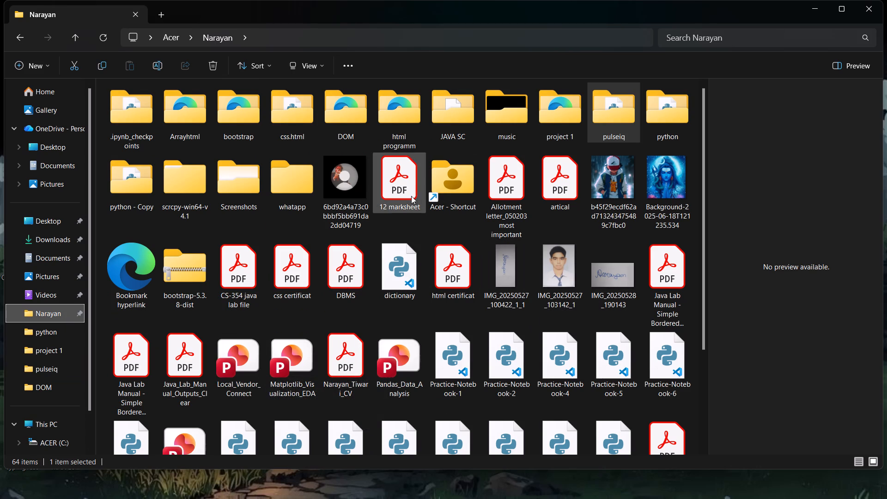
scroll(558, 190, down, 2)
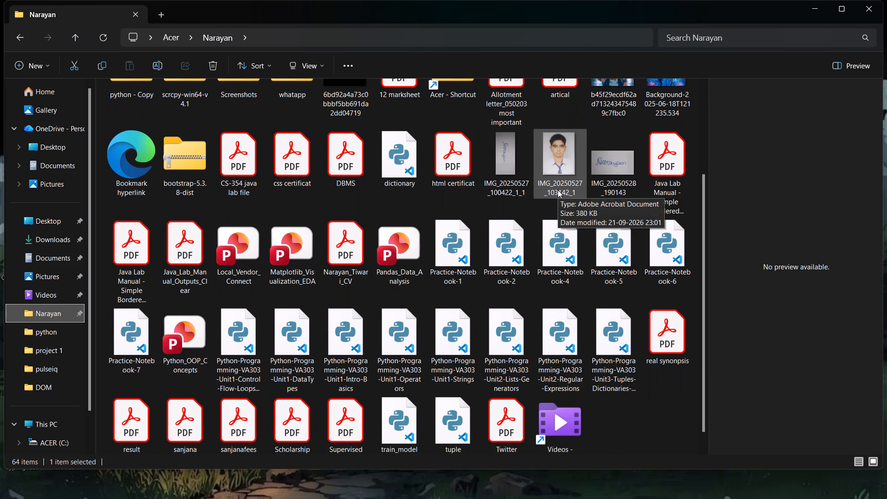
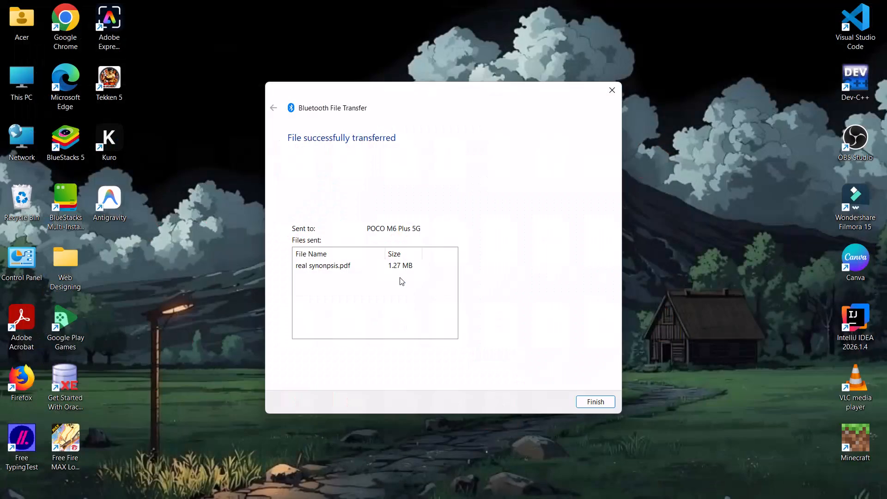
Close the Bluetooth File Transfer wizard for the sent real synonpsis PDF.
key(alt+F4)
Open the Shut Down Windows dialog from the desktop.
key(alt+F4)
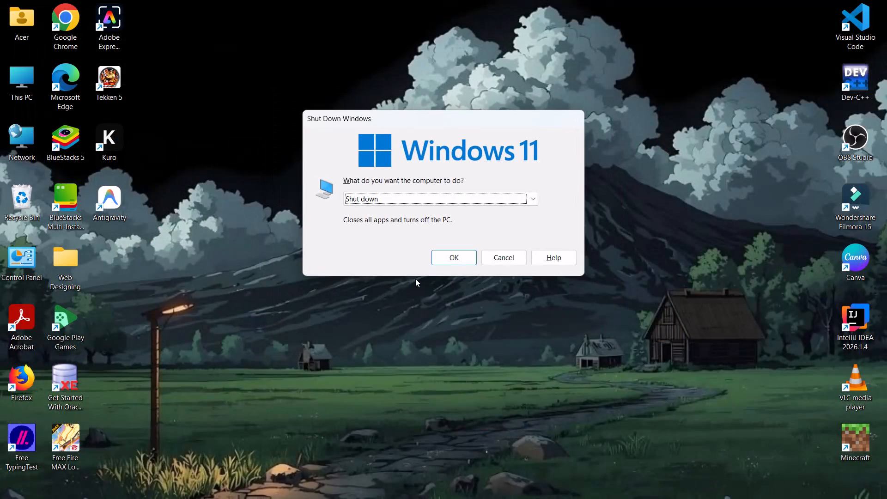